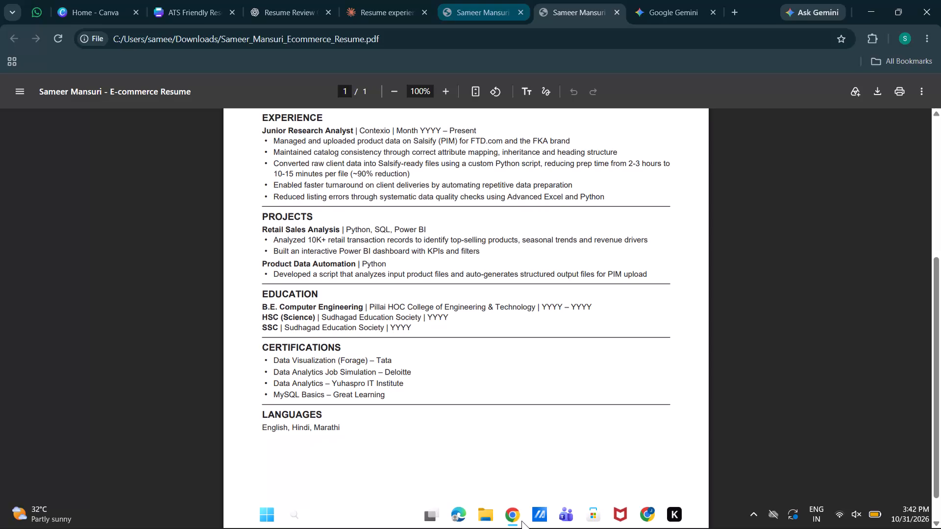
Switch to the Canva window with the CV design and look over the resume page.
key("alt+Tab")
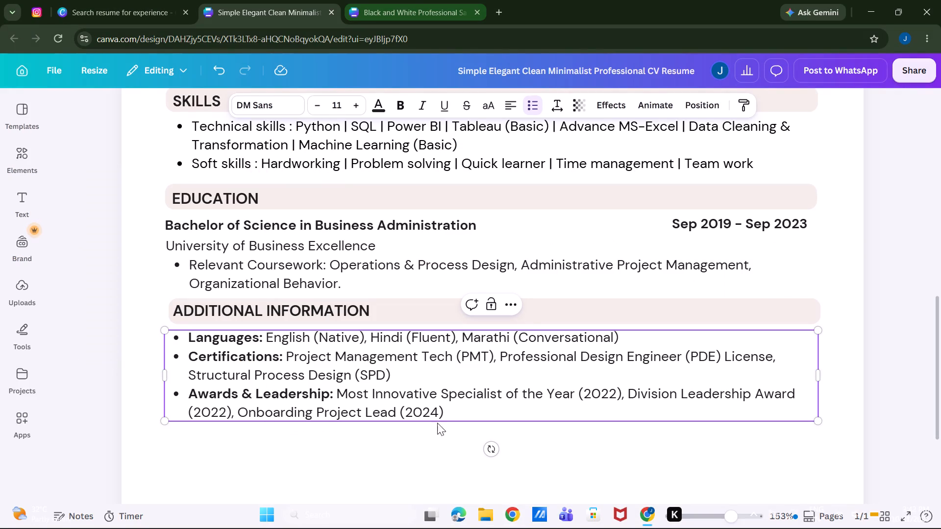
scroll(463, 414, "up", 5)
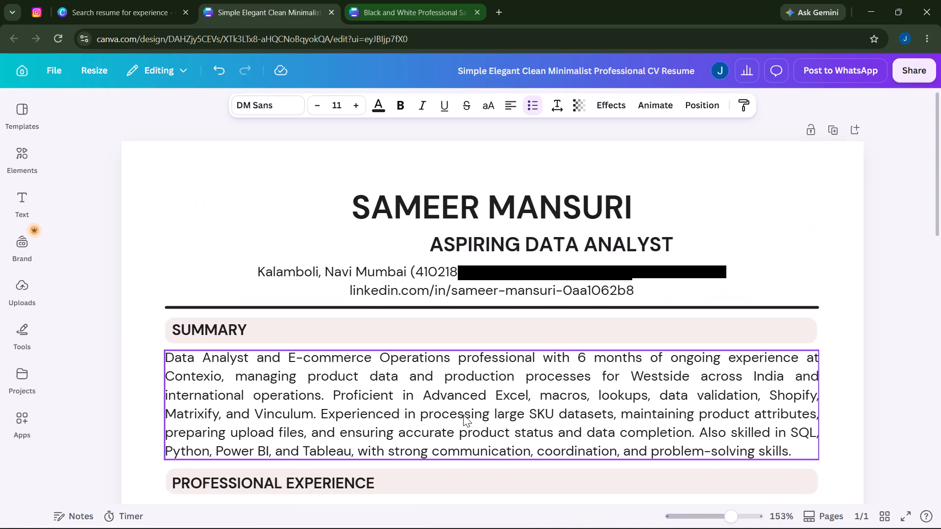
scroll(463, 414, "down", 1)
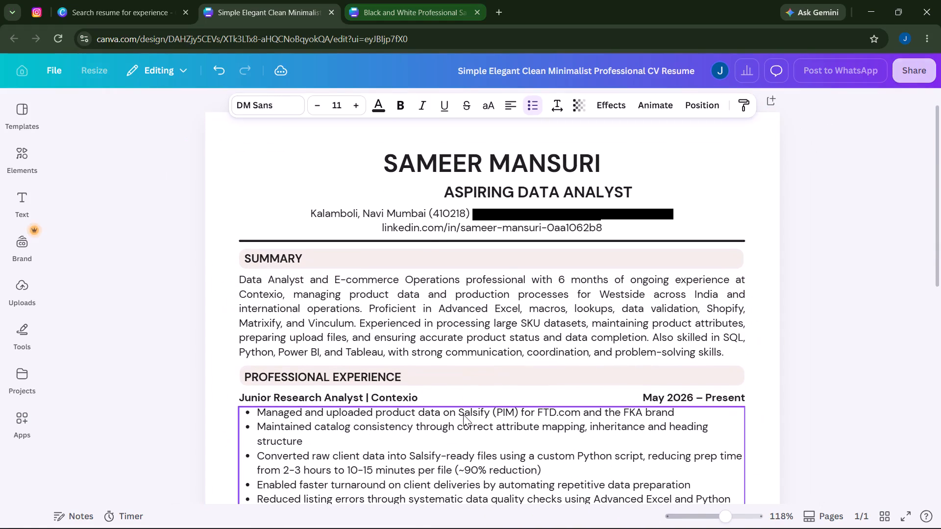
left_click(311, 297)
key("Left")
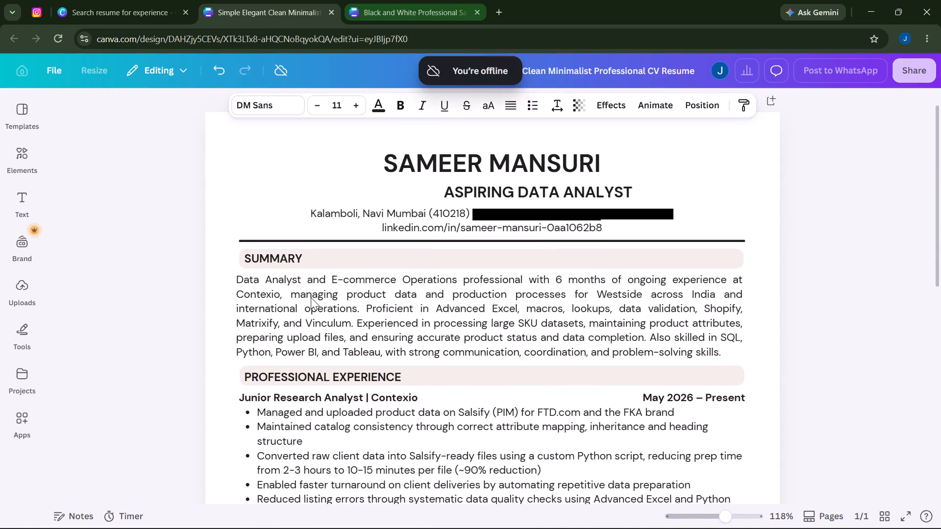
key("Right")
Enter the Summary paragraph's text and read through its opening sentence, from "Data Analyst" to "production processes".
double_click(311, 297)
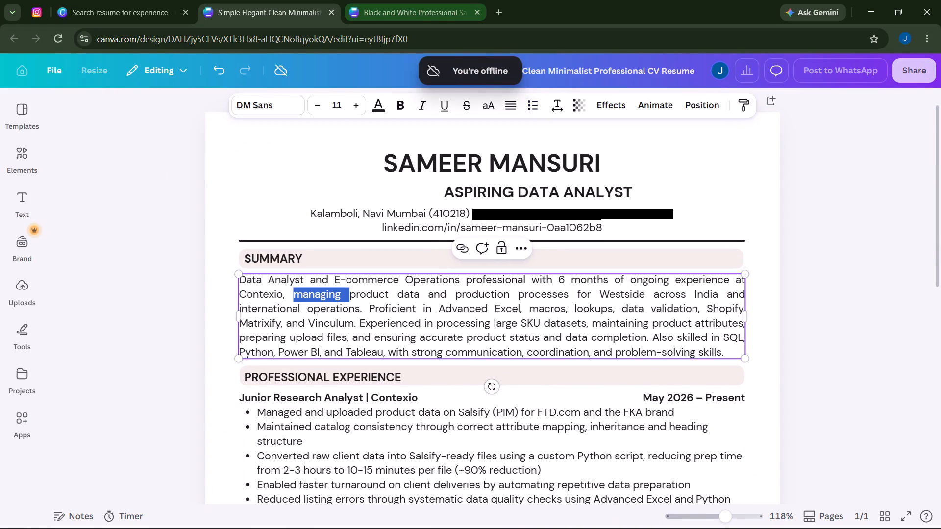
key("Left")
key("Left")
key("Left")
key("Left")
key("Left")
key("Left")
key("Left")
key("Left")
key("Left")
key("Left")
key("Left")
key("Left")
key("Left")
key("Left")
key("Left")
key("Left")
key("Left")
key("Left")
key("Left")
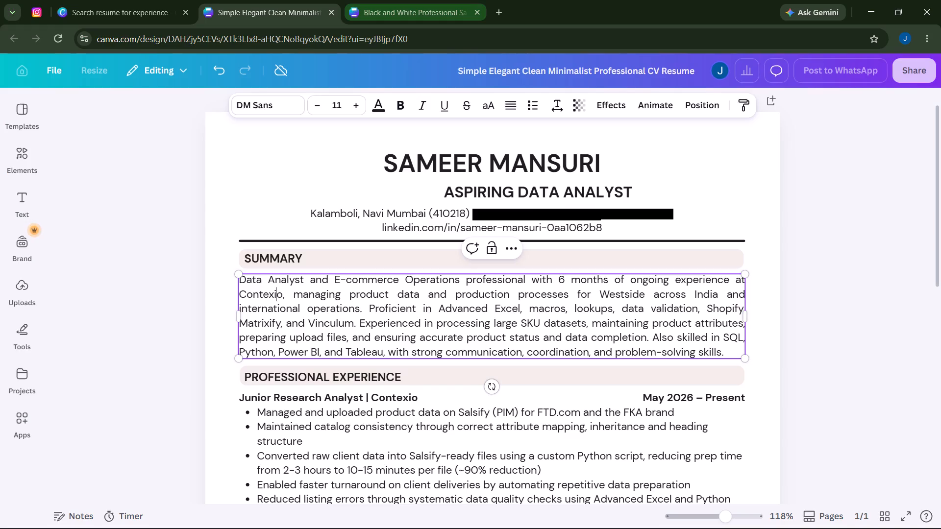
key("Up")
key("Down")
key("Up")
key("Right")
key("Right")
key("Right")
key("Right")
key("Right")
key("Right")
key("Right")
key("Right")
key("Right")
key("Right")
key("Right")
key("Right")
key("Right")
key("Right")
key("Right")
key("Right")
key("Right")
key("Right")
key("Right")
key("Right")
key("Right")
key("Right")
key("Right")
key("Right")
key("Right")
key("Right")
key("Right")
key("Right")
key("Right")
key("Right")
key("Right")
key("Right")
key("Right")
key("Right")
key("Right")
key("Right")
key("Right")
key("Right")
key("Right")
key("Right")
key("Right")
key("Right")
key("Right")
key("Right")
key("Right")
key("Right")
key("Right")
key("Right")
key("Right")
key("Right")
key("Right")
key("Right")
key("Right")
key("Right")
key("Right")
key("Right")
key("Right")
key("Right")
key("Right")
key("Right")
key("Right")
key("Right")
key("Right")
key("Right")
key("Right")
key("Right")
key("Right")
key("Right")
key("Right")
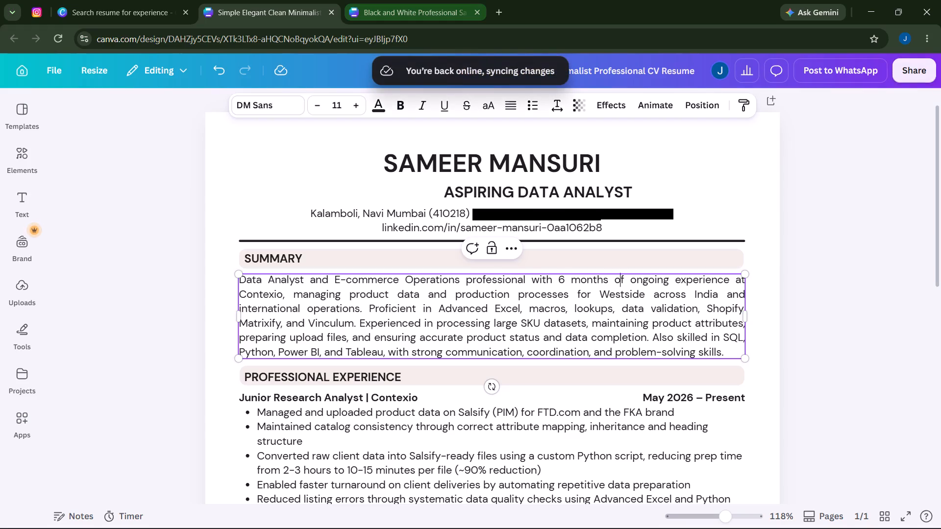
key("Right")
key("Right")
key("Right")
key("Right")
key("Right")
key("Right")
key("Right")
key("Right")
key("Right")
key("Right")
key("Right")
key("Right")
key("Right")
key("Right")
key("Right")
key("Right")
key("Right")
key("Right")
key("Right")
key("Right")
key("Right")
key("Right")
key("Right")
key("Right")
key("Right")
key("Right")
key("Right")
key("Right")
key("Right")
key("Right")
key("Right")
key("Right")
key("Right")
key("Right")
key("Right")
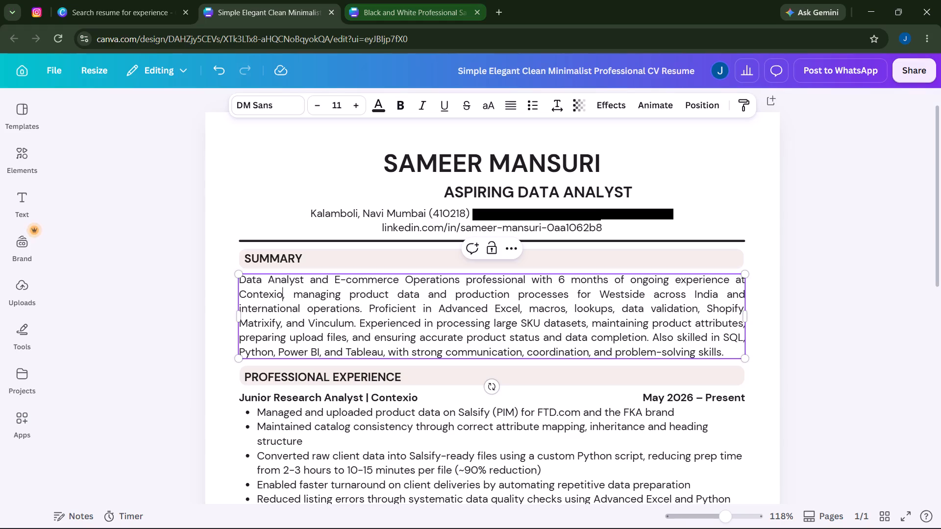
key("Right")
key("Right")
key("Right")
key("Right")
key("Right")
key("Right")
key("Right")
key("Right")
key("Right")
key("Right")
key("Right")
key("Right")
key("Right")
key("Right")
key("Right")
key("Right")
key("Right")
key("Right")
key("Right")
key("Right")
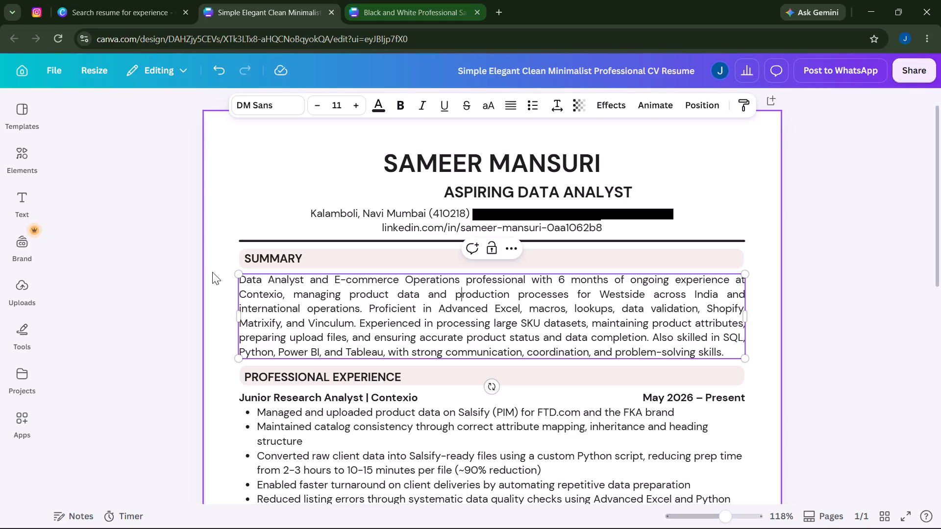
key("Left")
key("Left")
key("Right")
key("Right")
Replace the client name "Westside" with "FTD" in the Summary's opening sentence.
key("Right")
key("Right")
key("Right")
key("Right")
key("Right")
key("Right")
key("Right")
key("Right")
key("Right")
key("Right")
key("Right")
key("Right")
key("Right")
key("Right")
key("Right")
key("Right")
key("Right")
key("Right")
key("Right")
key("Right")
key("Right")
key("Right")
key("Right")
key("Right")
key("Right")
key("Right")
key("Right")
key("Right")
key("Right")
key("Right")
key("Right")
key("Right")
key("BackSpace")
key("BackSpace")
key("BackSpace")
key("BackSpace")
key("BackSpace")
key("BackSpace")
key("BackSpace")
key("BackSpace")
key("BackSpace")
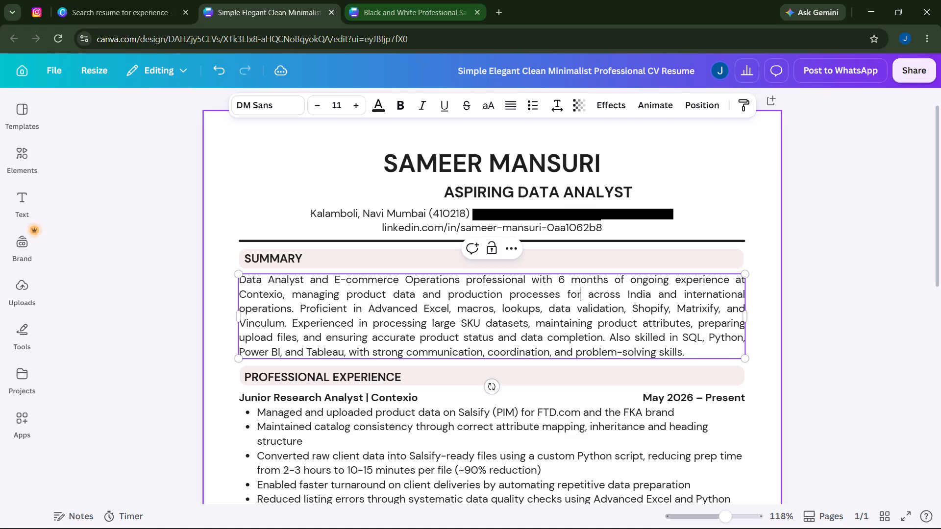
key("space")
type("F")
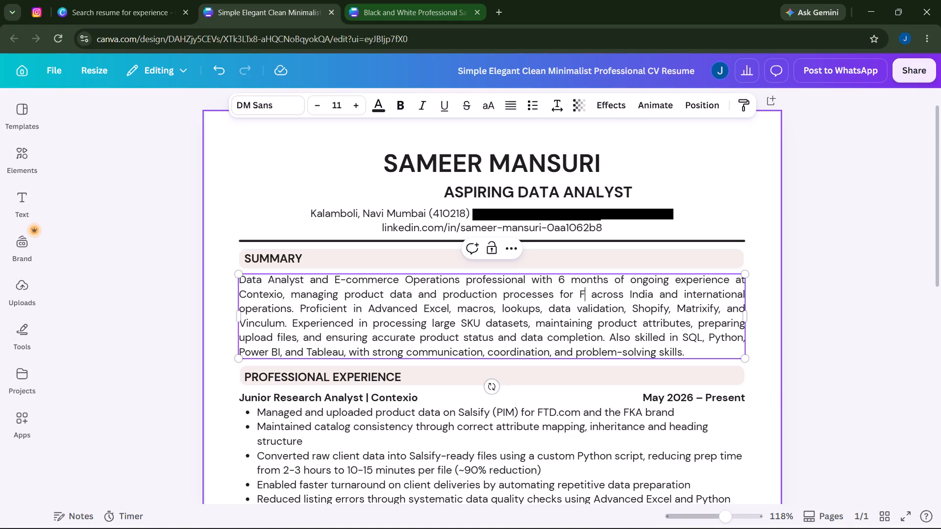
type("KA")
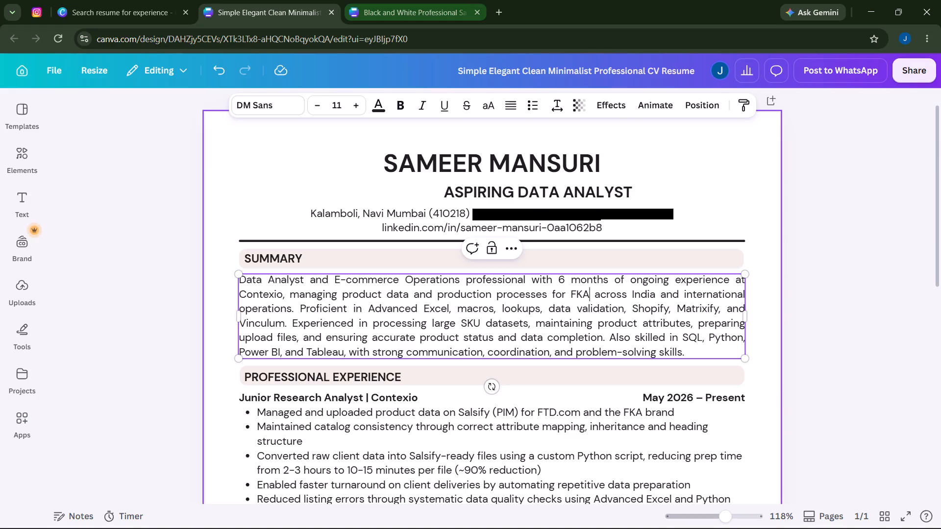
key("BackSpace")
key("BackSpace")
type("TD")
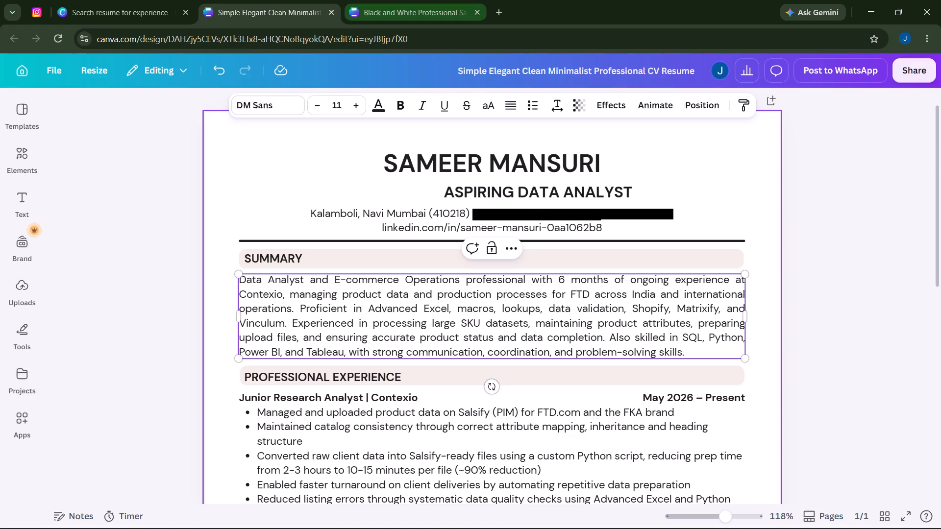
Delete "India and" from the Summary's opening sentence so it reads "across international operations".
key("Right")
key("Right")
key("Right")
key("Right")
key("Right")
key("Right")
key("Right")
key("Right")
key("Right")
key("Right")
key("Right")
key("Right")
key("Right")
key("Right")
key("Right")
key("Right")
key("Right")
key("BackSpace")
key("BackSpace")
key("BackSpace")
key("BackSpace")
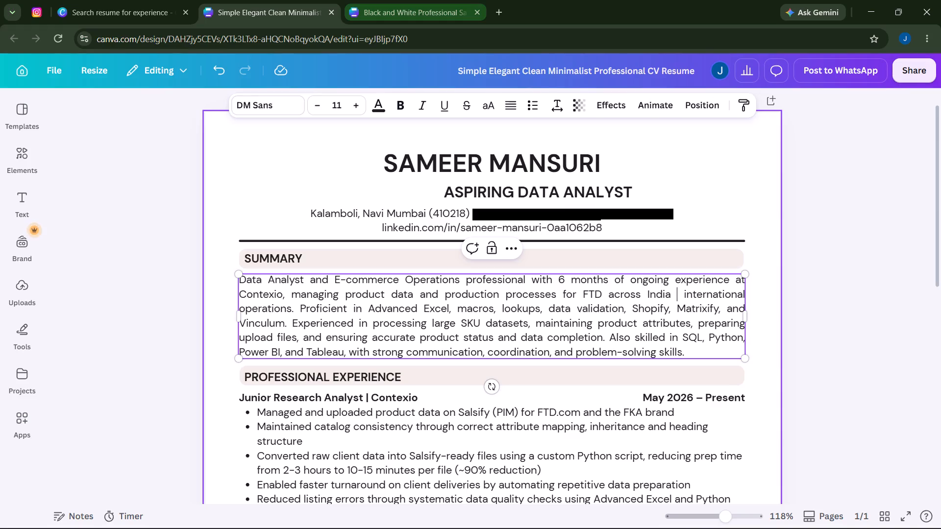
key("BackSpace")
key("BackSpace")
key("BackSpace")
key("BackSpace")
key("BackSpace")
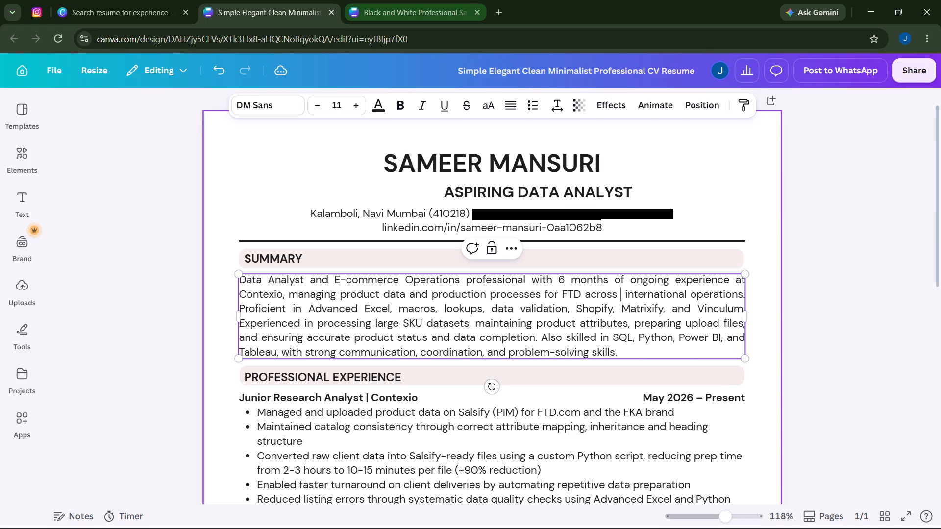
key("BackSpace")
Replace "Shopify" with "Salsify" in the Summary's "Proficient in" skills list.
key("Right")
key("Right")
key("Right")
key("Right")
key("Right")
key("Right")
key("Right")
key("Right")
key("Right")
key("Right")
key("Right")
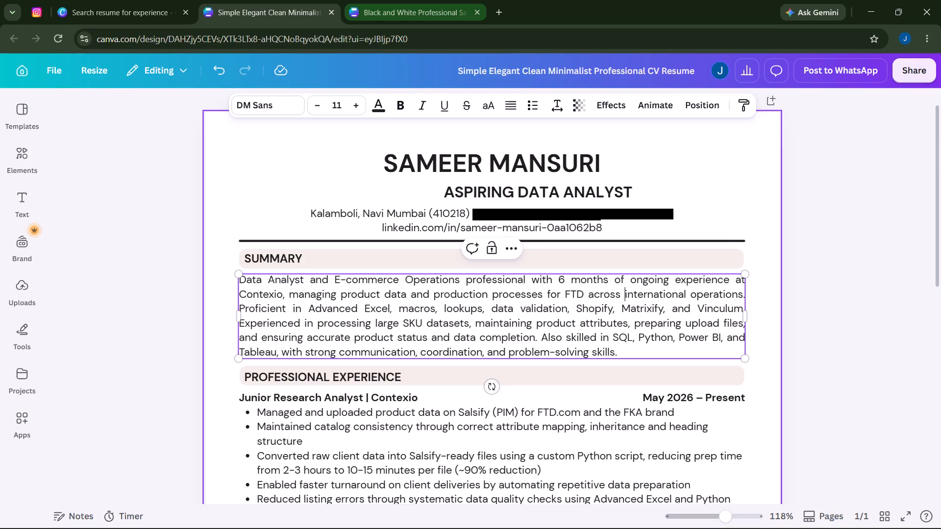
key("Right")
key("Right")
key("Right")
key("Right")
key("Right")
key("Right")
key("Right")
key("Right")
key("Right")
key("Right")
key("Right")
key("Right")
key("Right")
key("Right")
key("Right")
key("Right")
key("Right")
key("Right")
key("Right")
key("Right")
key("Right")
key("Right")
key("Right")
key("Right")
key("Right")
key("Right")
key("Right")
key("Right")
key("Right")
key("Right")
key("Right")
key("Right")
key("Right")
key("Right")
key("Right")
key("Right")
key("Right")
key("Right")
key("Right")
key("Right")
key("Right")
key("Right")
key("Right")
key("Right")
key("Right")
key("Right")
key("Right")
key("Right")
key("Right")
key("Right")
key("Right")
key("Right")
key("Right")
key("Right")
key("Right")
key("Right")
key("Right")
key("Right")
key("Right")
key("Right")
key("Right")
key("Right")
key("Right")
key("Right")
key("Right")
key("Right")
key("Right")
key("Right")
key("Right")
key("Right")
key("Right")
key("Right")
key("Right")
key("Right")
key("Right")
key("BackSpace")
key("BackSpace")
key("BackSpace")
key("BackSpace")
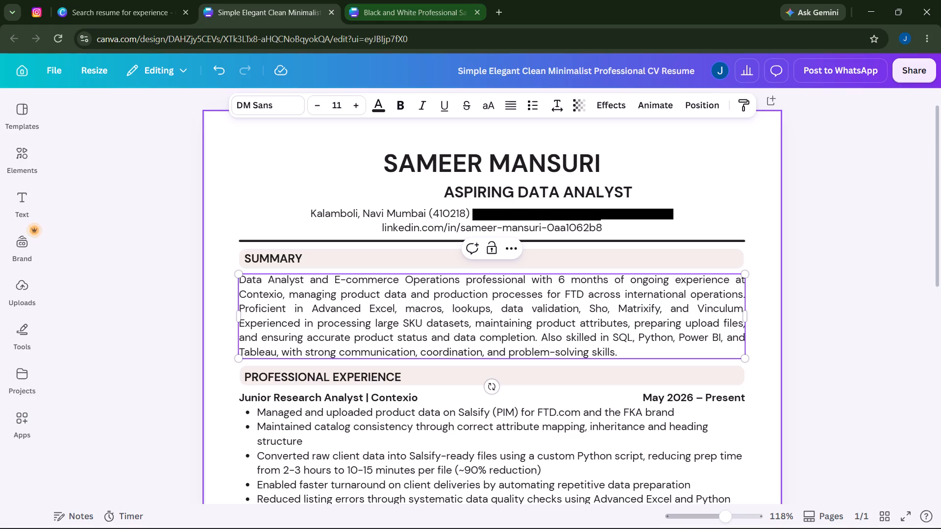
key("BackSpace")
key("BackSpace")
type("al")
type("si")
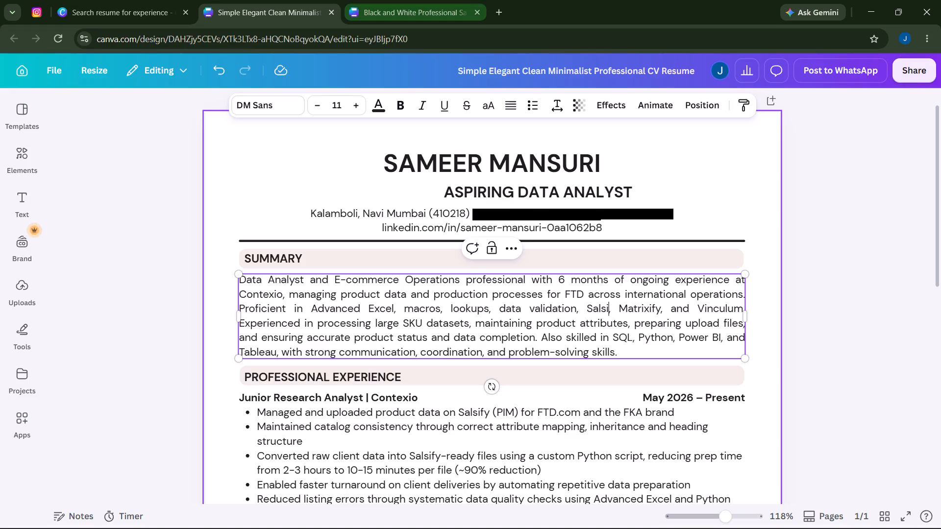
type("fy")
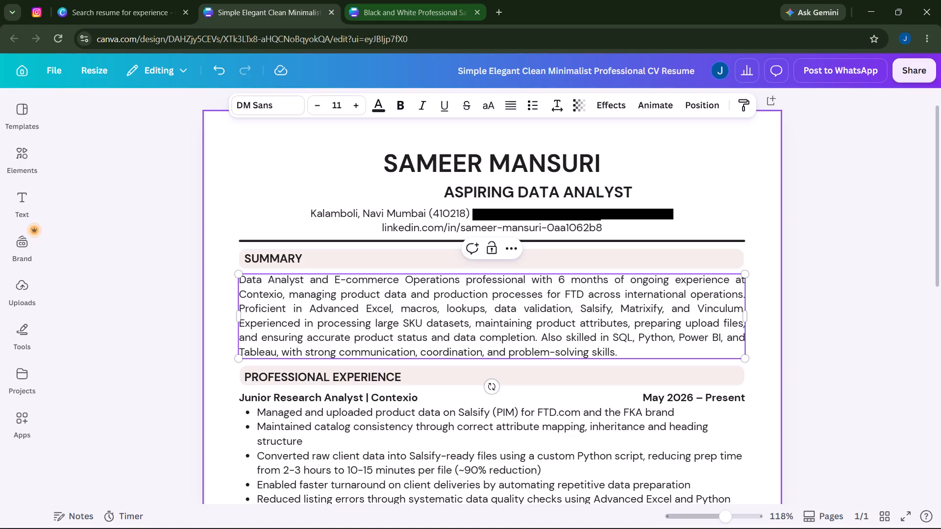
Delete "Matrixify" and its extra comma from the Summary's "Proficient in" skills list.
key("Right")
key("Right")
key("Right")
key("Right")
key("Right")
key("Right")
key("Right")
key("Right")
key("Right")
key("Right")
key("Right")
key("Right")
key("BackSpace")
key("BackSpace")
key("BackSpace")
key("BackSpace")
key("BackSpace")
key("BackSpace")
key("BackSpace")
key("BackSpace")
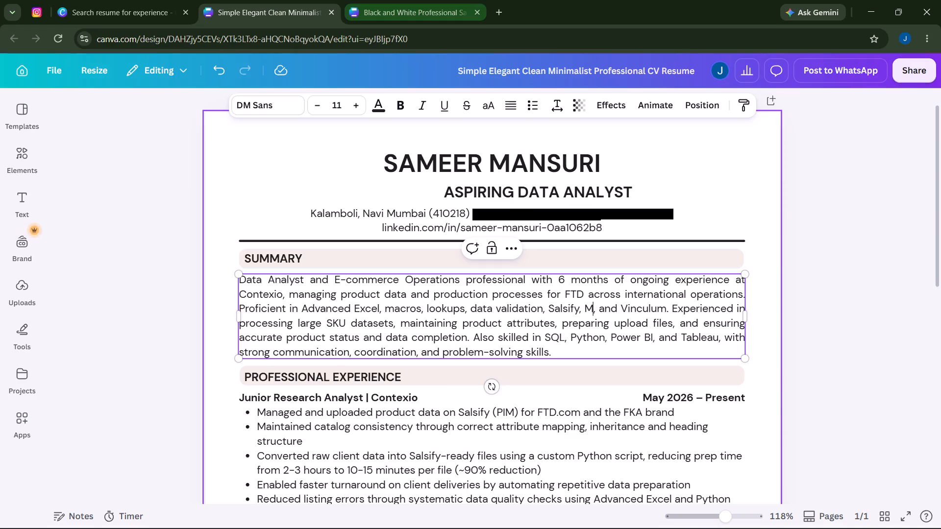
key("BackSpace")
key("BackSpace")
key("BackSpace")
Delete ", and Vinculum" from the Summary's skills list so the sentence ends with "data validation, Salsify.".
key("Right")
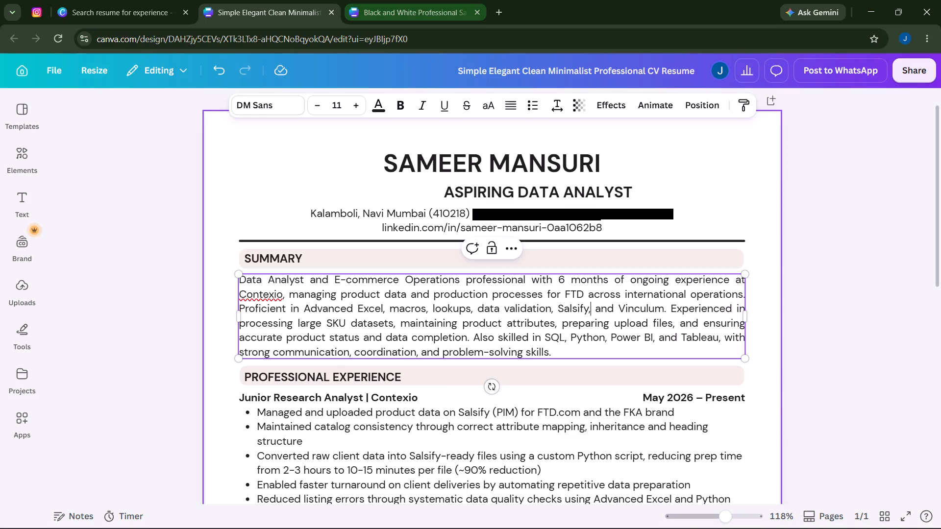
key("Right")
key("Right")
key("Right")
key("Right")
key("Right")
key("Right")
key("Right")
key("Right")
key("Right")
key("Right")
key("Right")
key("Right")
key("Right")
key("Right")
key("Right")
key("Right")
key("Left")
key("Left")
key("Left")
key("BackSpace")
key("BackSpace")
key("BackSpace")
key("BackSpace")
key("BackSpace")
key("BackSpace")
key("BackSpace")
key("BackSpace")
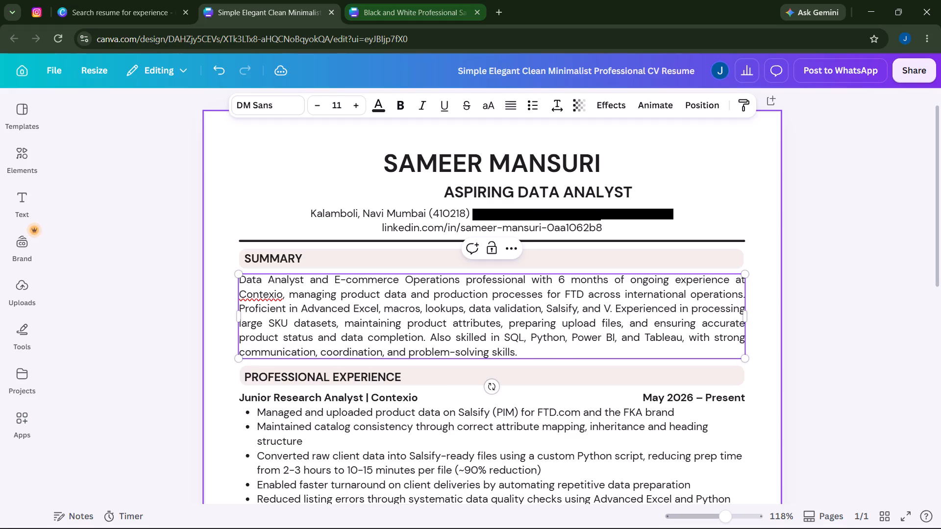
key("BackSpace")
key("BackSpace")
key("BackSpace")
key("BackSpace")
key("BackSpace")
key("BackSpace")
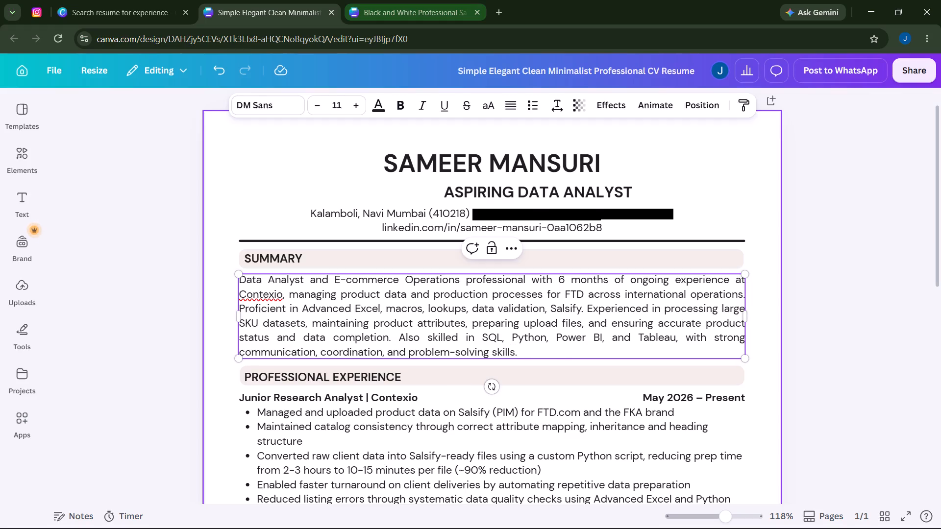
Proofread the Summary word by word, from "Experienced in processing large SKU datasets" through the product status and data completion wording.
key("Right")
key("Right")
key("Right")
key("Right")
key("Right")
key("Right")
key("Right")
key("Right")
key("Right")
key("Right")
key("Right")
key("Right")
key("Right")
key("Right")
key("Right")
key("Right")
key("Right")
key("Right")
key("Right")
key("Right")
key("Right")
key("Right")
key("Right")
key("Right")
key("Right")
key("Right")
key("Right")
key("Right")
key("Right")
key("Right")
key("Right")
key("Right")
key("Right")
key("Right")
key("Right")
key("Right")
key("Right")
key("Right")
key("Right")
key("Right")
key("Right")
key("Right")
key("Right")
key("Right")
key("Right")
key("Right")
key("Right")
key("Right")
key("Right")
key("Right")
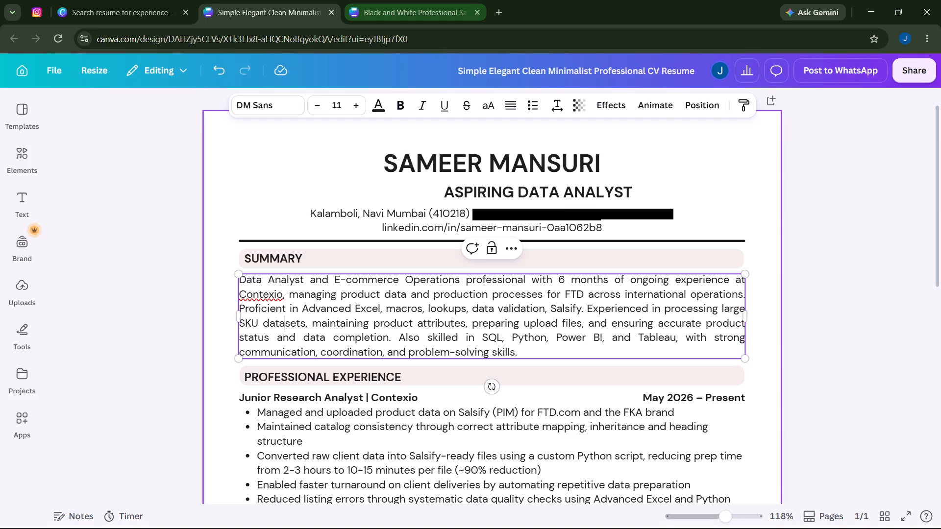
key("Right")
key("Right")
key("Right")
key("Right")
key("Right")
key("Right")
key("Right")
key("Right")
key("Right")
key("Right")
key("Right")
key("Right")
key("Right")
key("Right")
key("Right")
key("Right")
key("Right")
key("Right")
key("Right")
key("Right")
key("Right")
key("Right")
key("Right")
key("Right")
key("Right")
key("Right")
key("Right")
key("Right")
key("Right")
key("Right")
key("Right")
key("Right")
key("Right")
key("Right")
key("Right")
key("Right")
key("Right")
key("Right")
key("Right")
key("Right")
key("Right")
key("Right")
key("Right")
key("Right")
key("Right")
key("Right")
key("Right")
key("Right")
key("Right")
key("Right")
key("Right")
key("Right")
key("Right")
key("Right")
key("Right")
key("Right")
key("Right")
key("Right")
key("Right")
key("Right")
key("Right")
key("Right")
key("Right")
key("Right")
key("Right")
key("Right")
key("Right")
key("Right")
key("Right")
key("Right")
key("Right")
key("Right")
key("Right")
key("Right")
key("Right")
key("Right")
key("Right")
key("Right")
key("Right")
key("Right")
key("Right")
key("Right")
key("Right")
key("Right")
key("Right")
key("Right")
key("Right")
key("Right")
key("Right")
key("Right")
key("Right")
key("Right")
key("Right")
key("Right")
key("Right")
key("Right")
key("Right")
key("Right")
key("Right")
key("Right")
key("Right")
key("Right")
key("Right")
key("Right")
key("Right")
key("Right")
key("Right")
key("Right")
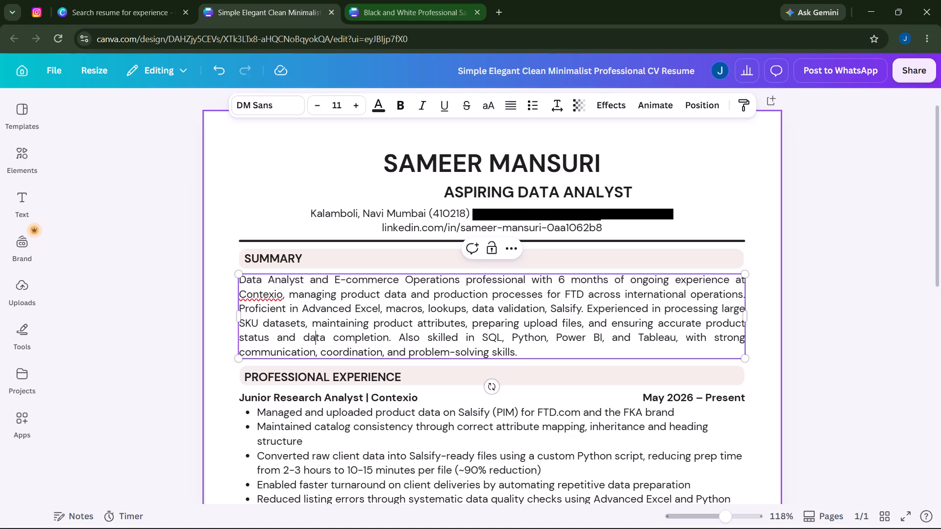
Delete "strong communication," from the Summary's last sentence so it ends "with coordination, and problem-solving skills.", and leave text editing.
key("Right")
key("Right")
key("Right")
key("Right")
key("Right")
key("Right")
key("Right")
key("Right")
key("Right")
key("Right")
key("Right")
key("Right")
key("Right")
key("Right")
key("Right")
key("Right")
key("Right")
key("Right")
key("Right")
key("Right")
key("Left")
key("Left")
key("Left")
key("Left")
key("Left")
key("Left")
key("Left")
key("Left")
key("BackSpace")
key("BackSpace")
key("BackSpace")
key("BackSpace")
key("BackSpace")
key("BackSpace")
key("BackSpace")
key("BackSpace")
key("BackSpace")
key("BackSpace")
key("BackSpace")
key("BackSpace")
key("BackSpace")
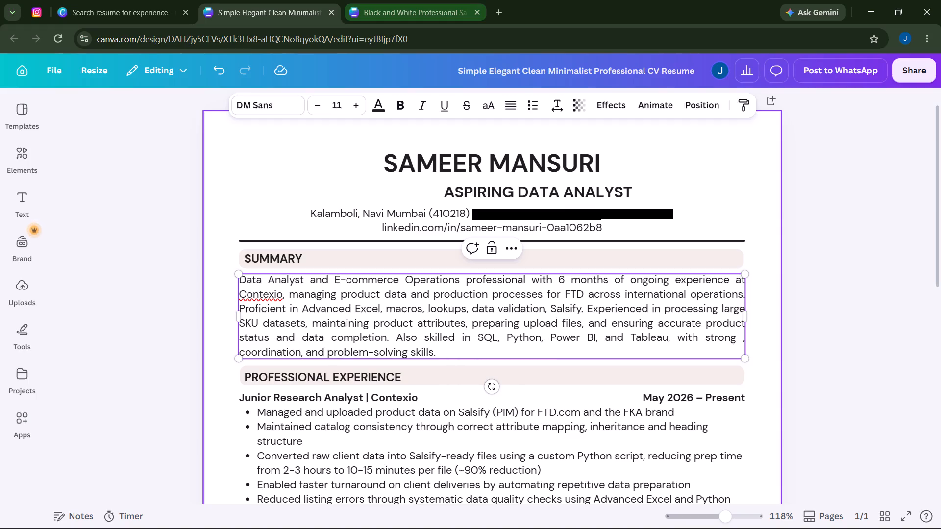
key("BackSpace")
key("BackSpace")
key("BackSpace")
key("BackSpace")
key("BackSpace")
key("BackSpace")
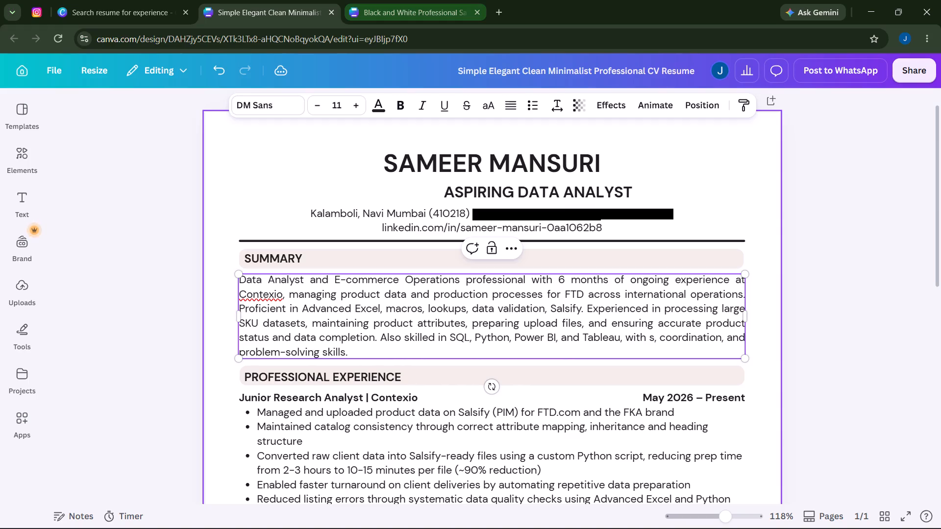
key("BackSpace")
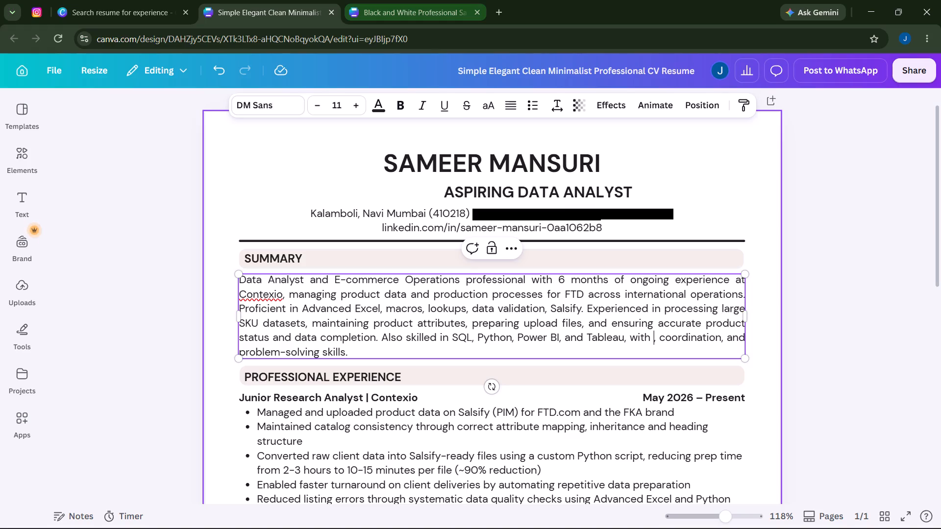
key("ctrl+z")
key("BackSpace")
key("Right")
key("BackSpace")
key("BackSpace")
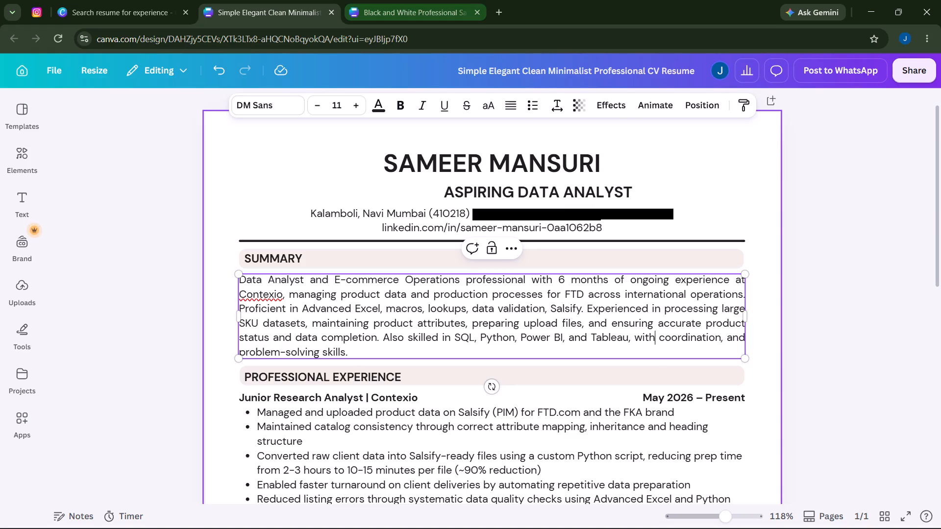
key("Right")
key("Down")
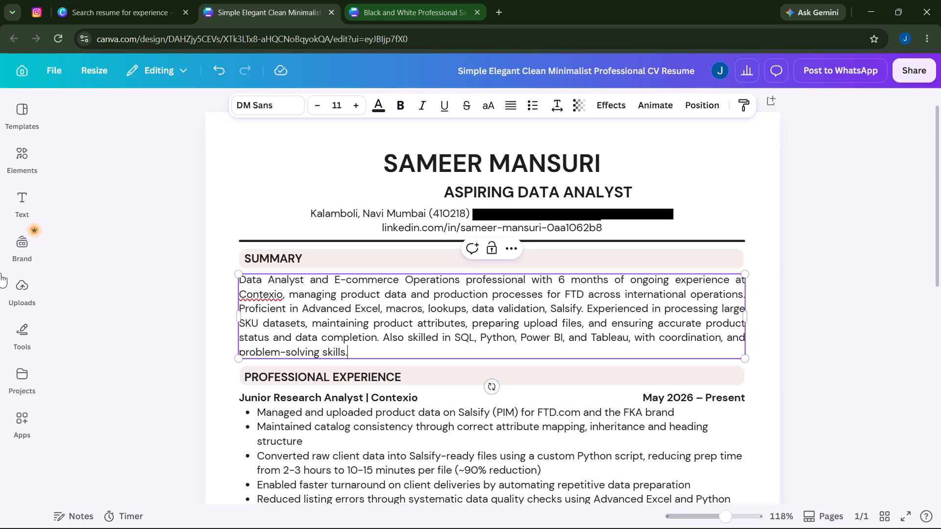
left_click(100, 314)
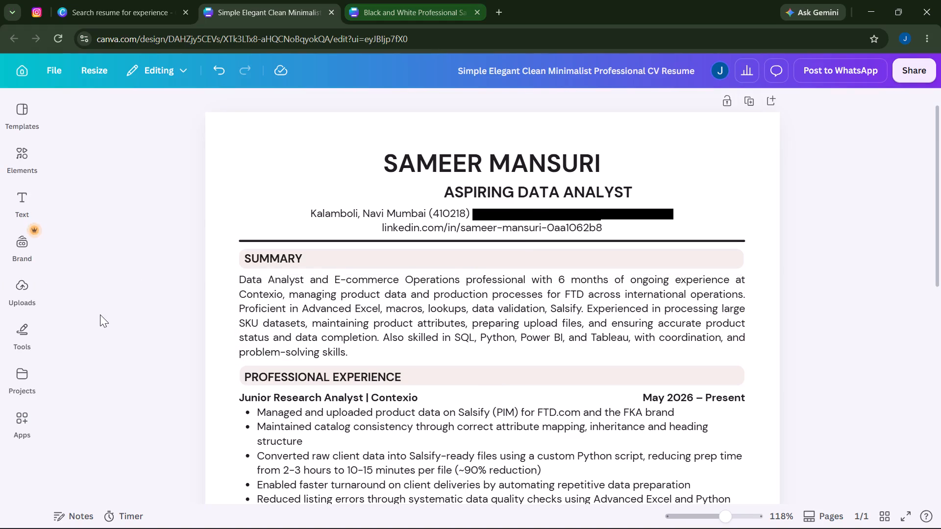
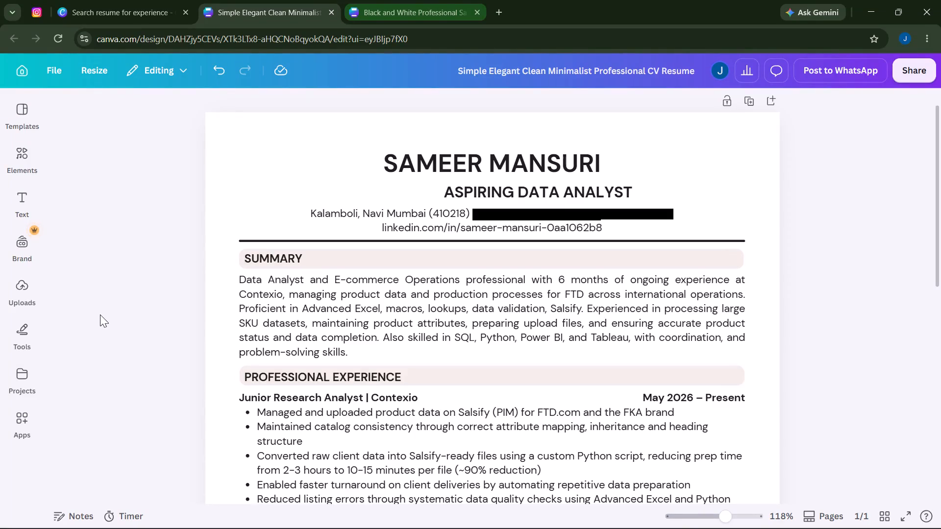
scroll(569, 351, "down", 1)
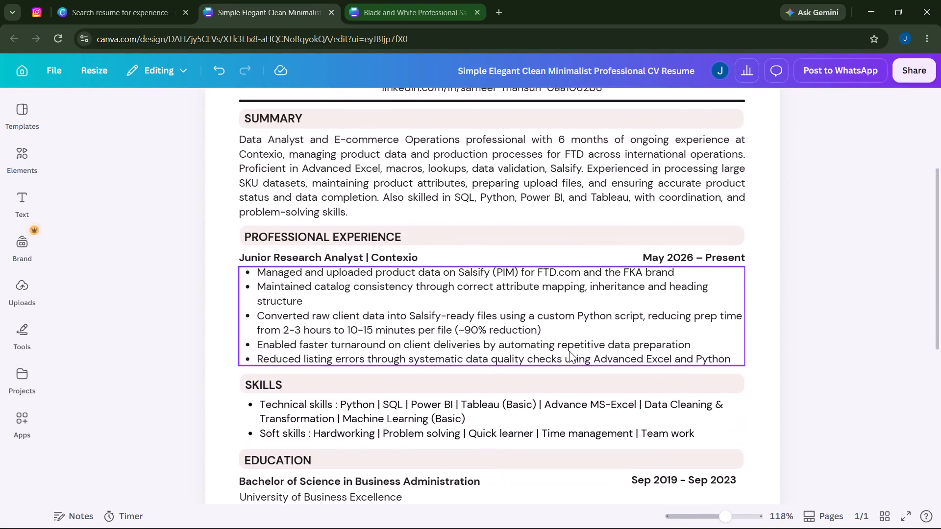
scroll(569, 351, "down", 1)
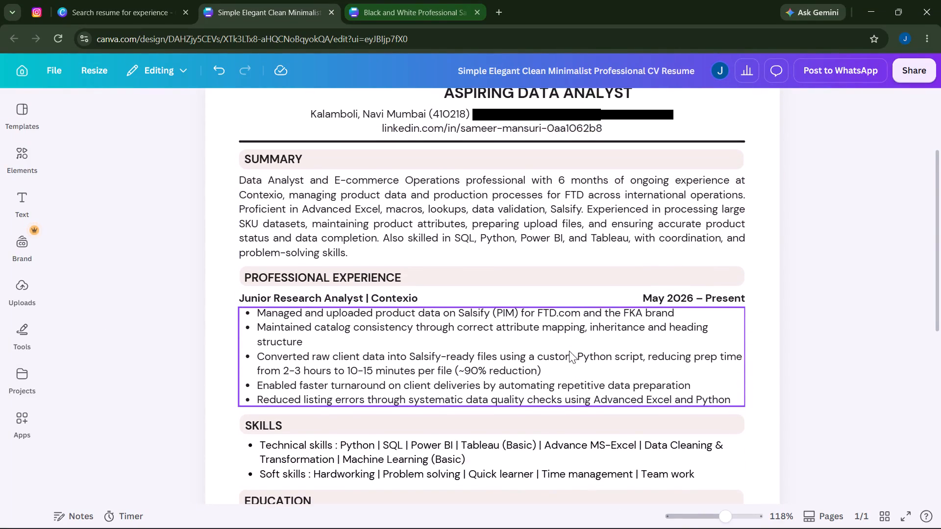
scroll(569, 351, "up", 1)
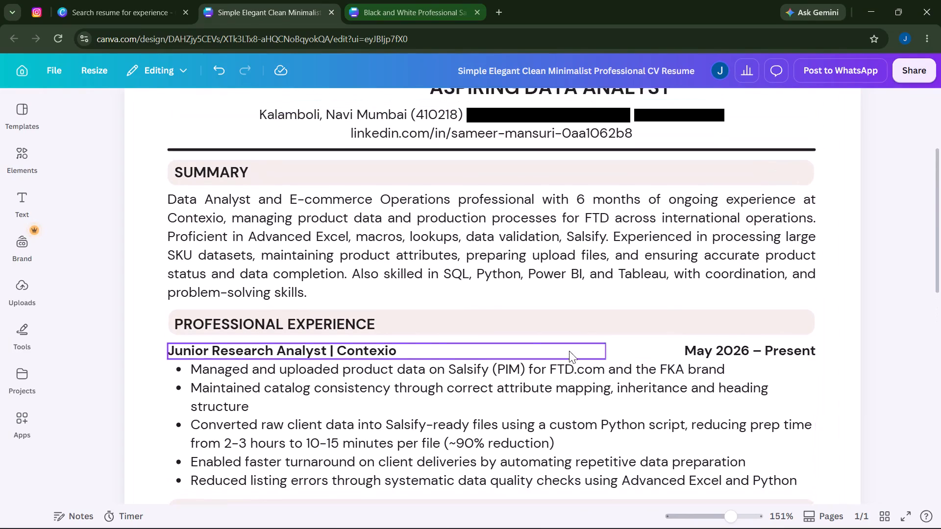
scroll(569, 351, "up", 1)
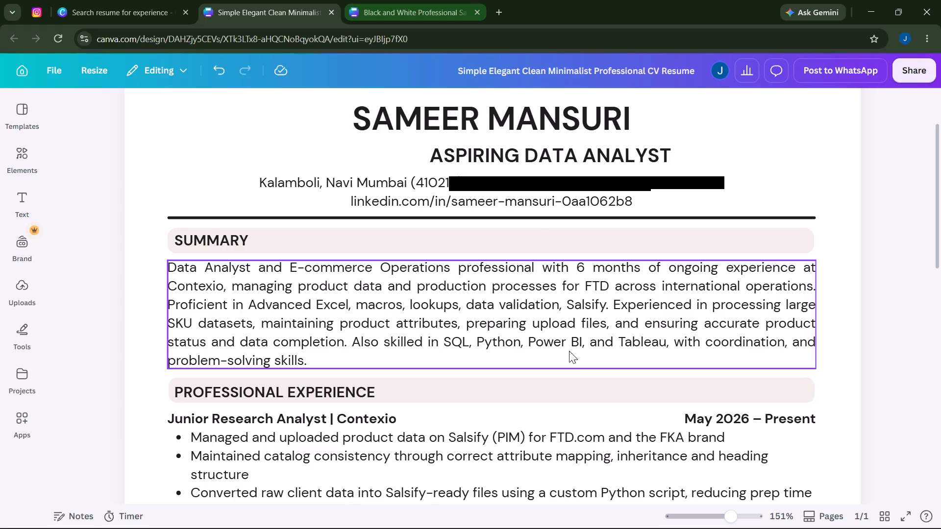
left_click(569, 351)
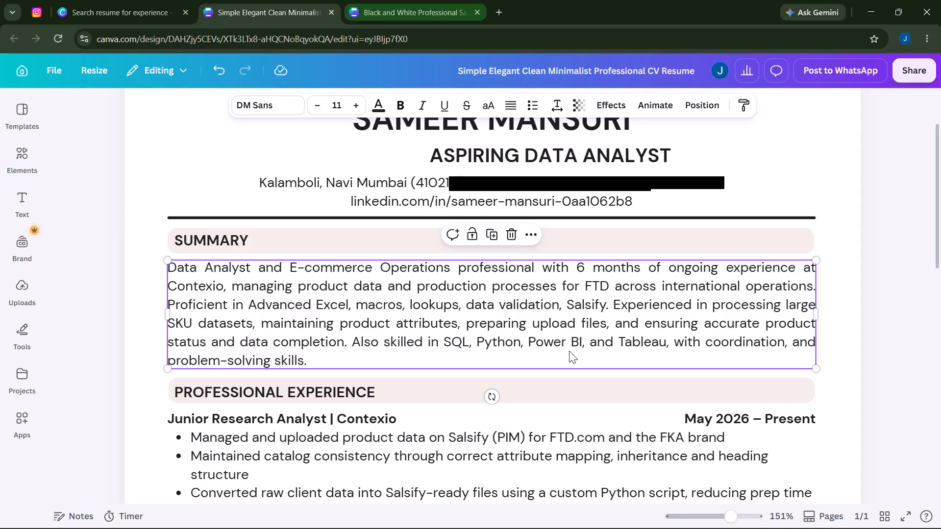
double_click(569, 351)
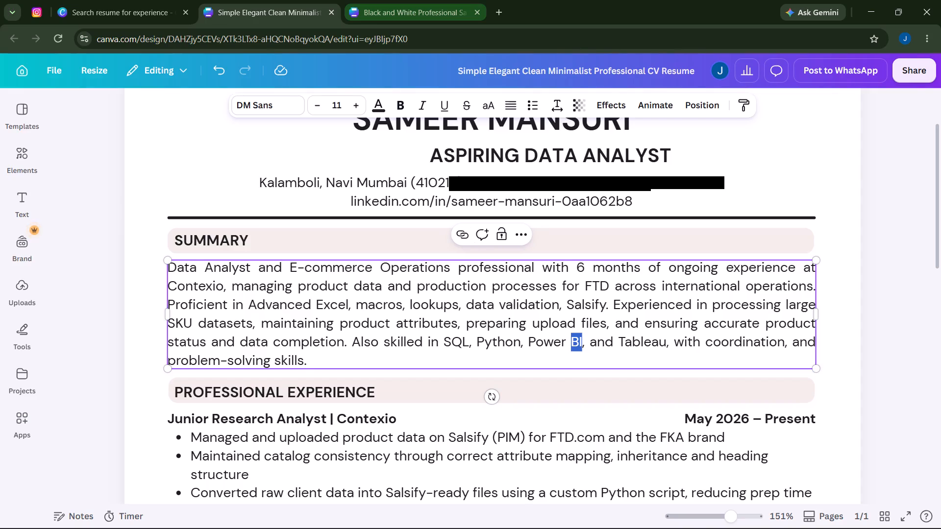
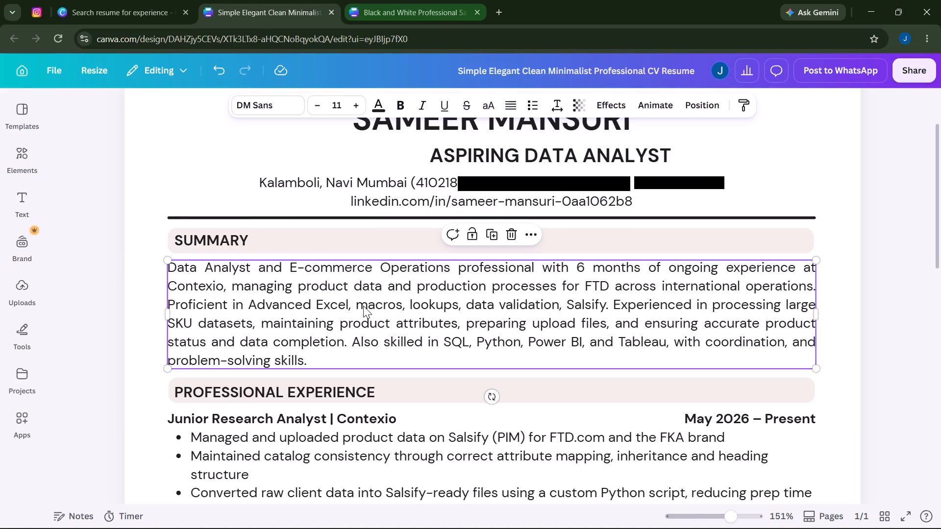
key("ctrl+a")
key("a")
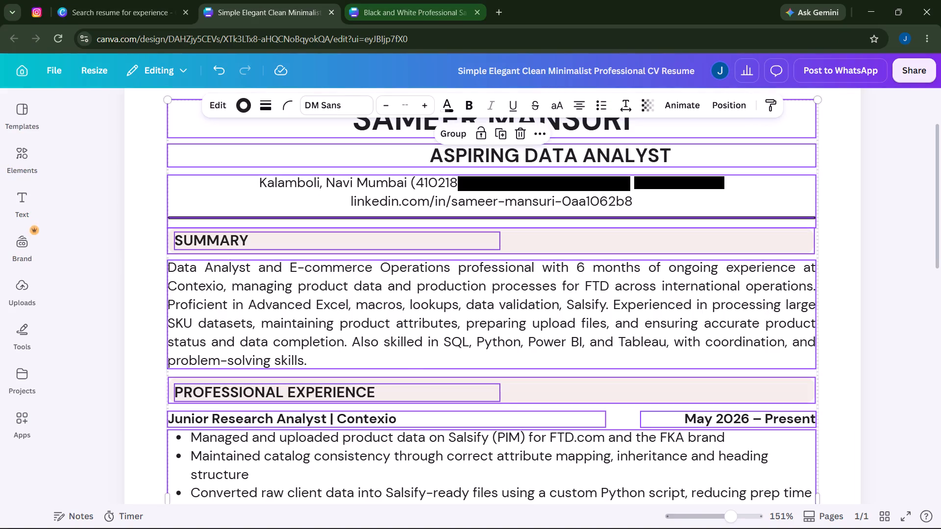
triple_click(394, 320)
triple_click(394, 320)
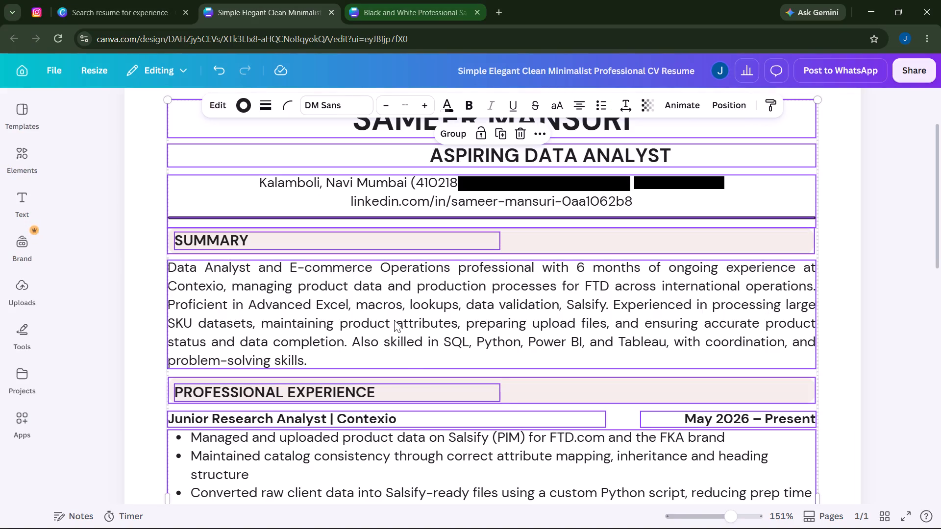
left_click(394, 320)
left_click(86, 276)
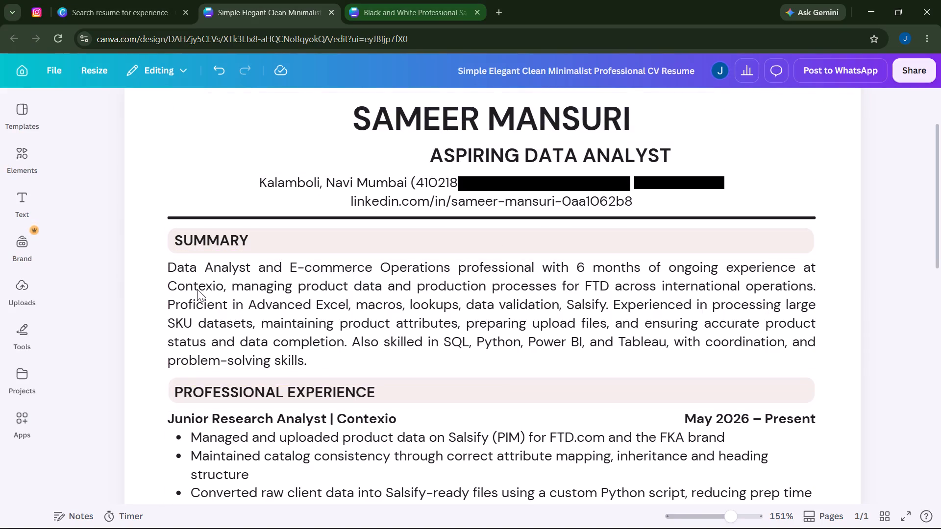
triple_click(260, 313)
key("ctrl+v")
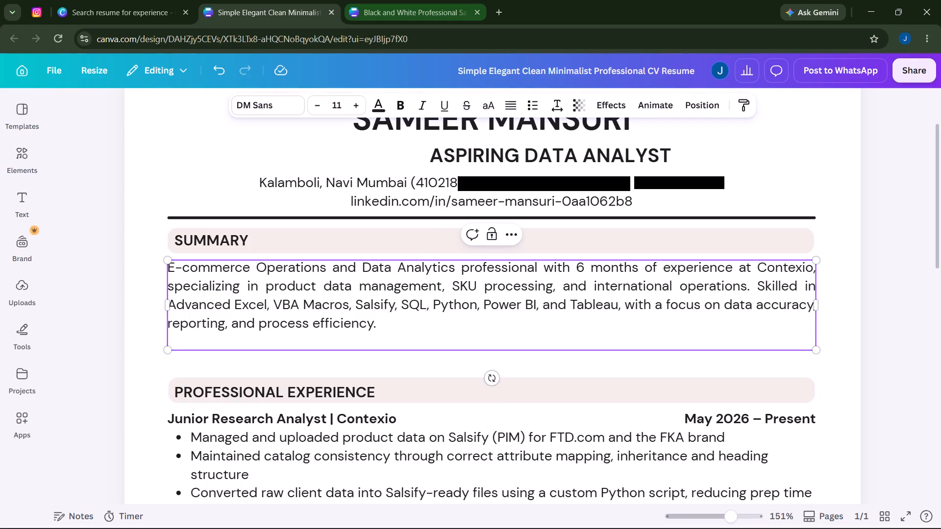
Copy "E-commerce Operations" from the start of the summary and paste it after "Data Analytics", separated by a space.
left_click_drag(169, 271, 335, 269)
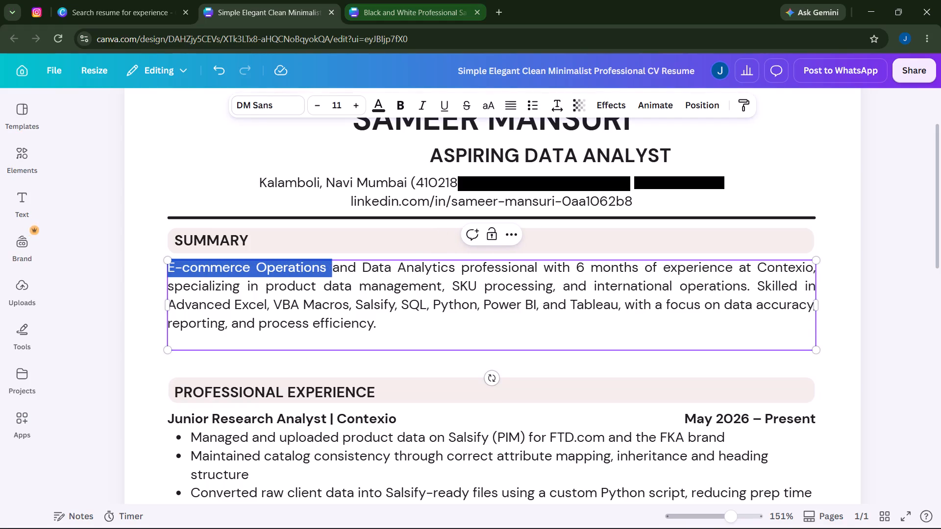
left_click_drag(335, 269, 326, 269)
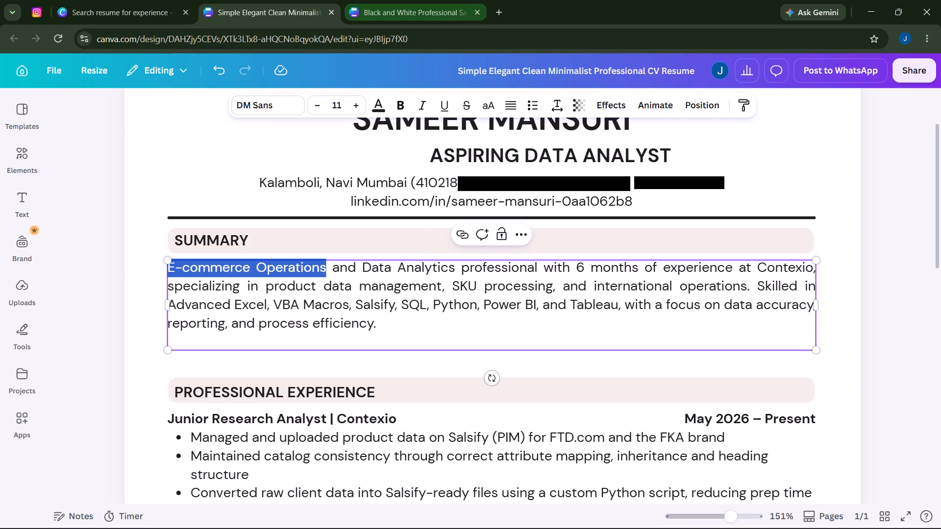
key("ctrl+c")
left_click(455, 270)
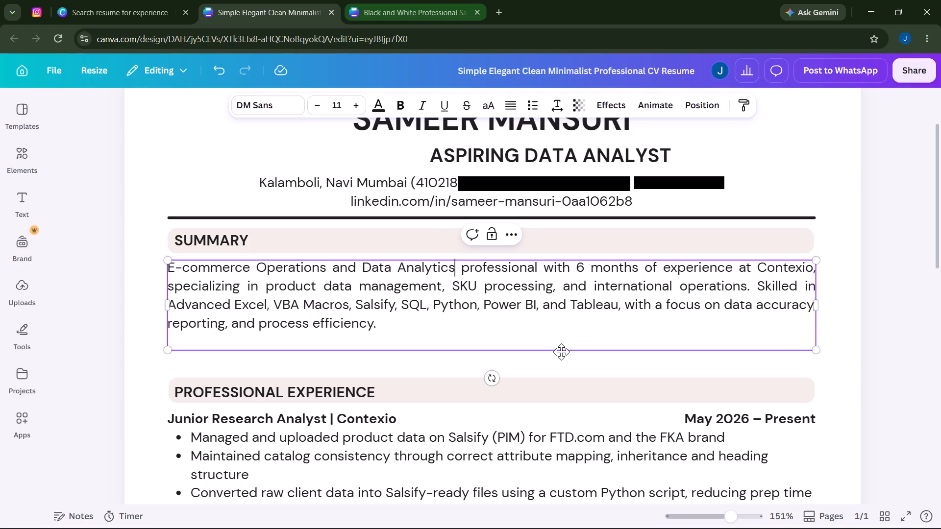
key("space")
key("ctrl+v")
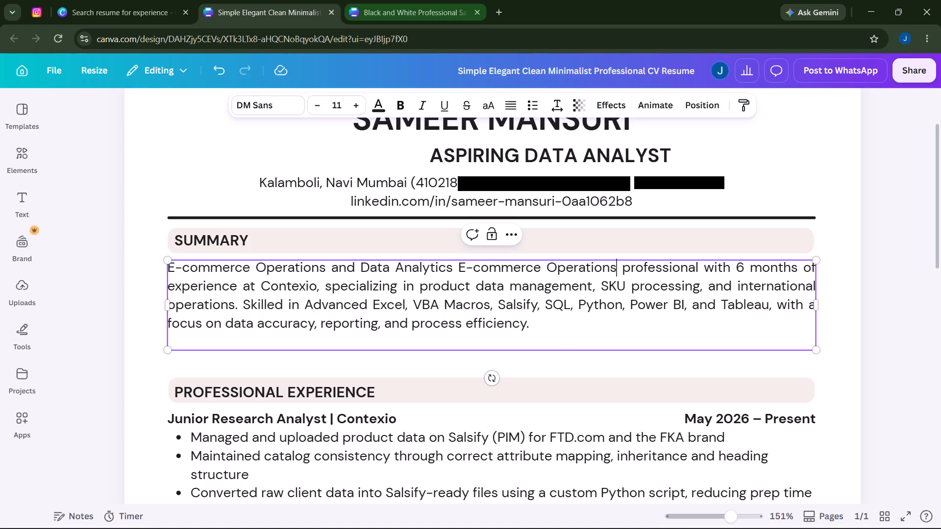
Insert "and" between "Data Analytics" and the pasted "E-commerce Operations" in the summary's first line.
key("Left")
key("Left")
key("Left")
key("Left")
key("Left")
key("Left")
key("Left")
key("Left")
key("Left")
key("Left")
key("Left")
key("Left")
key("Left")
key("Left")
key("Left")
key("Left")
key("Left")
key("Left")
key("Left")
key("Left")
key("Right")
key("Right")
type("and")
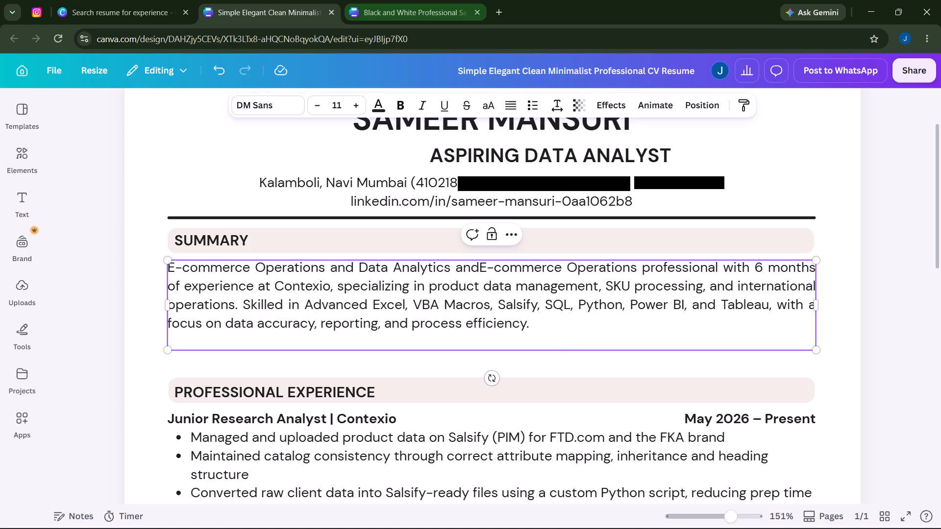
key("space")
Delete the opening words "E-commerce Operations and" so the summary begins with "Data Analytics and E-commerce Operations professional".
key("Left")
key("Left")
key("Left")
key("Left")
key("Left")
key("Left")
key("Left")
key("Left")
key("Left")
key("Left")
key("Left")
key("Left")
key("Left")
key("Left")
key("Left")
key("Left")
key("Left")
key("Left")
key("Left")
key("Left")
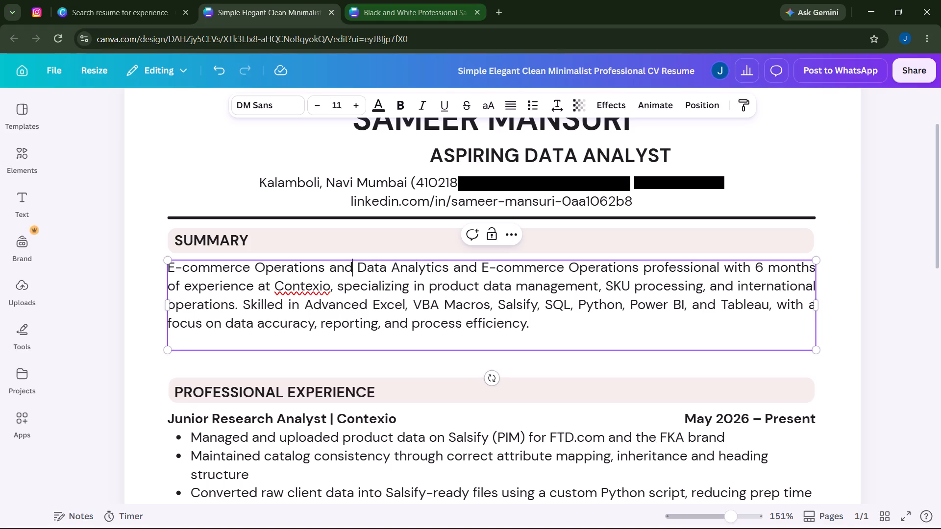
key("Right")
key("BackSpace")
key("BackSpace")
key("BackSpace")
key("BackSpace")
key("BackSpace")
key("BackSpace")
key("BackSpace")
key("BackSpace")
key("BackSpace")
key("BackSpace")
key("BackSpace")
key("BackSpace")
key("BackSpace")
key("BackSpace")
key("BackSpace")
key("BackSpace")
key("BackSpace")
key("BackSpace")
key("BackSpace")
key("BackSpace")
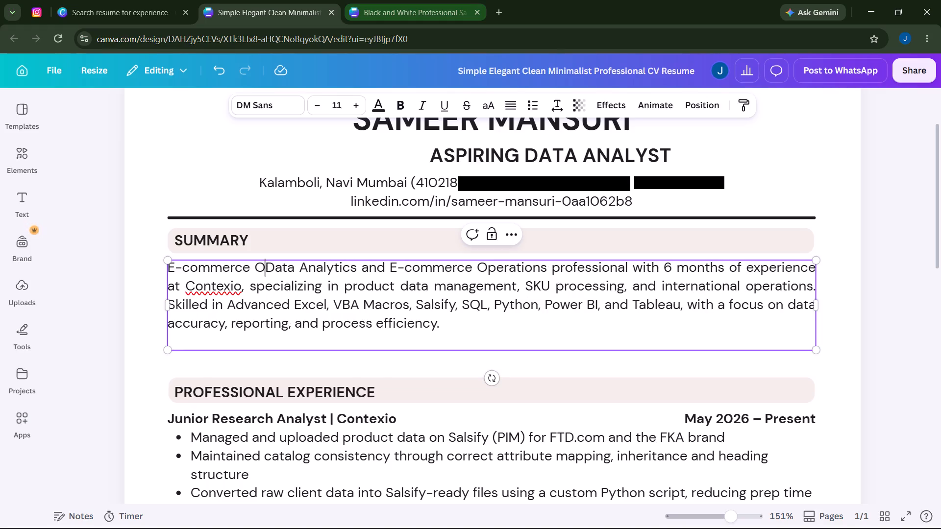
key("BackSpace")
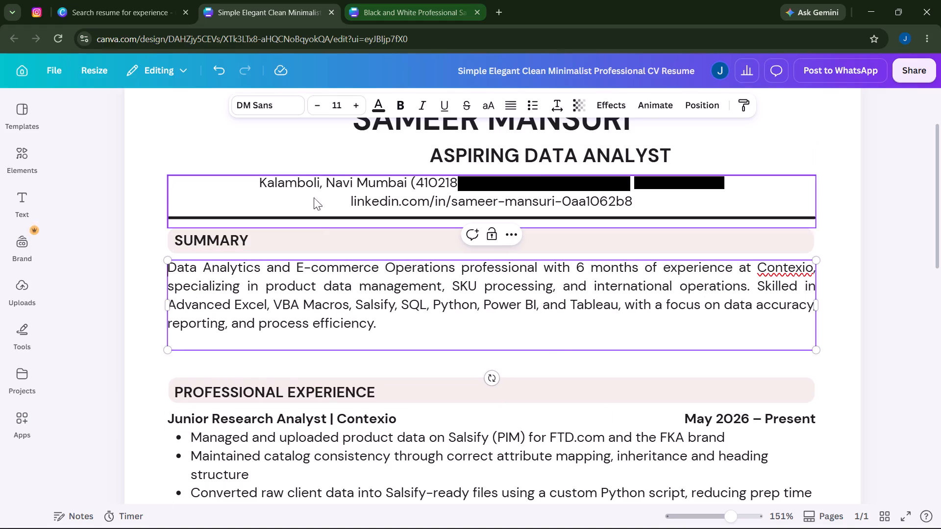
Deselect the summary text and look over the layout of the full resume page.
scroll(523, 474, "down", 1)
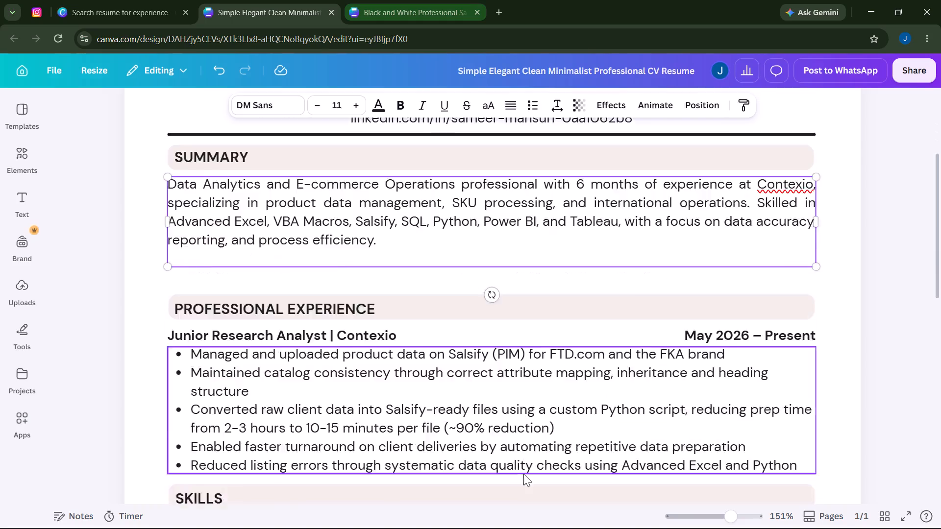
scroll(523, 474, "down", 2)
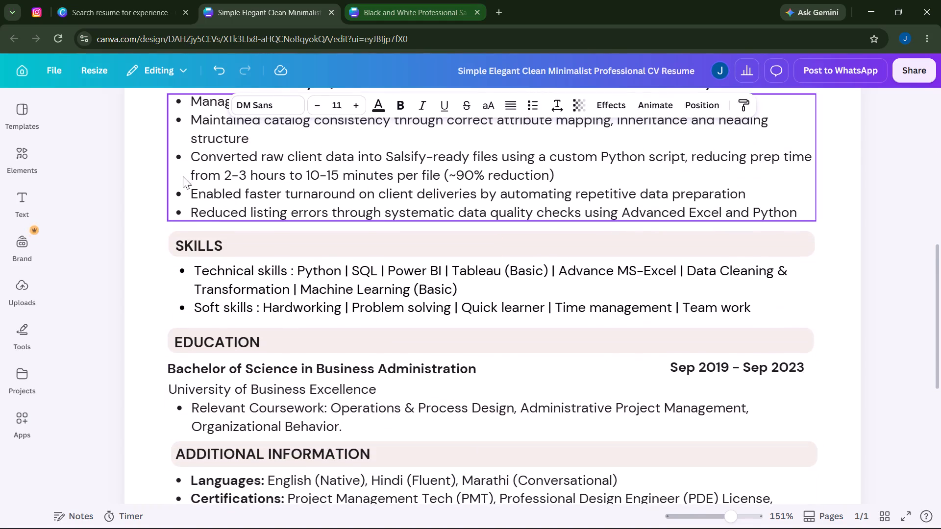
scroll(216, 241, "up", 2)
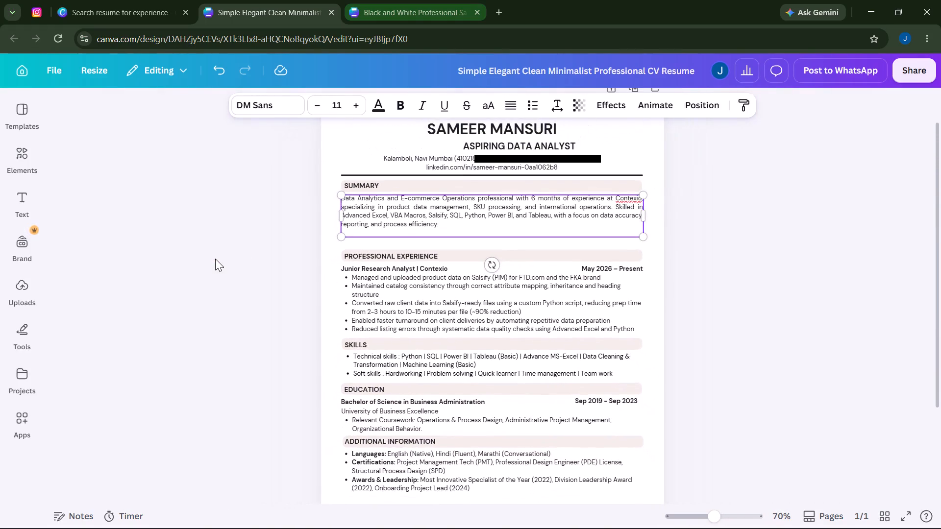
left_click(335, 247)
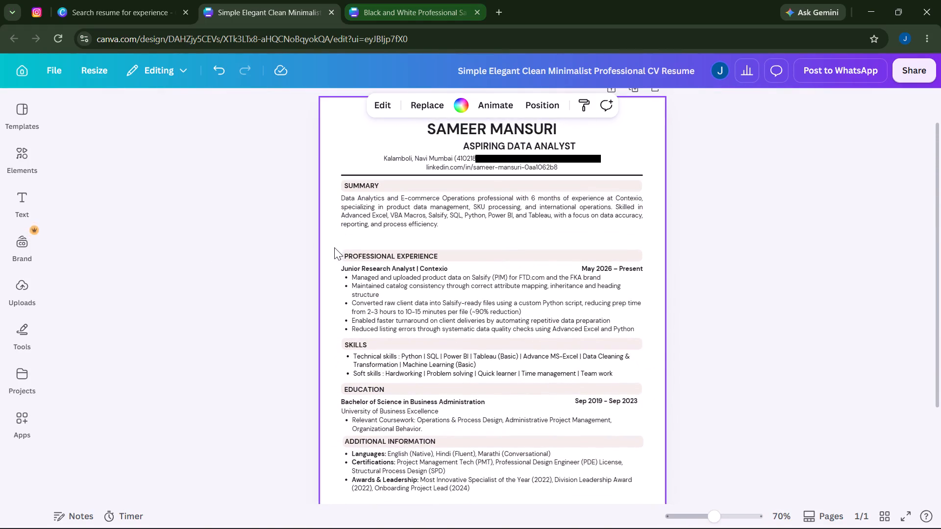
Select the headings and text blocks from Professional Experience through Additional Information and move them up close to the summary.
left_click_drag(335, 246, 426, 507)
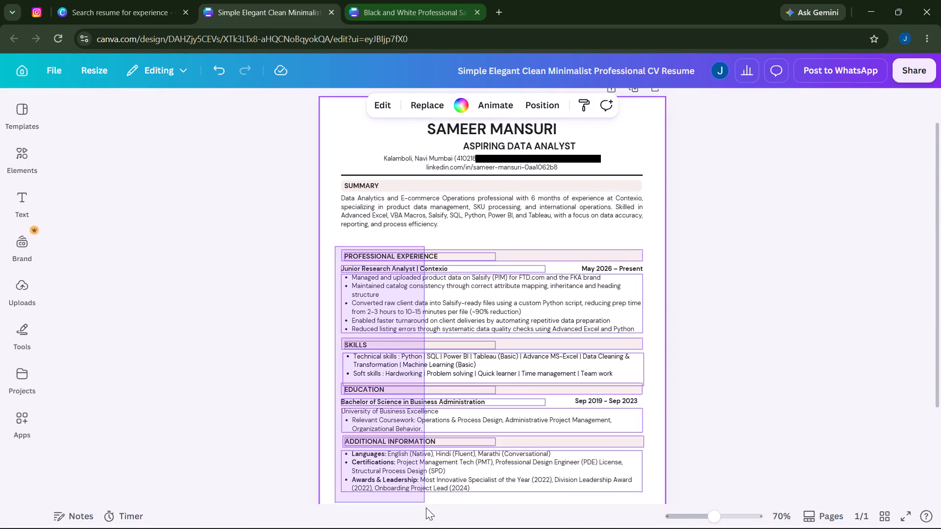
left_click_drag(426, 507, 444, 514)
key("Up")
key("Up")
key("Up")
key("Up")
key("Up")
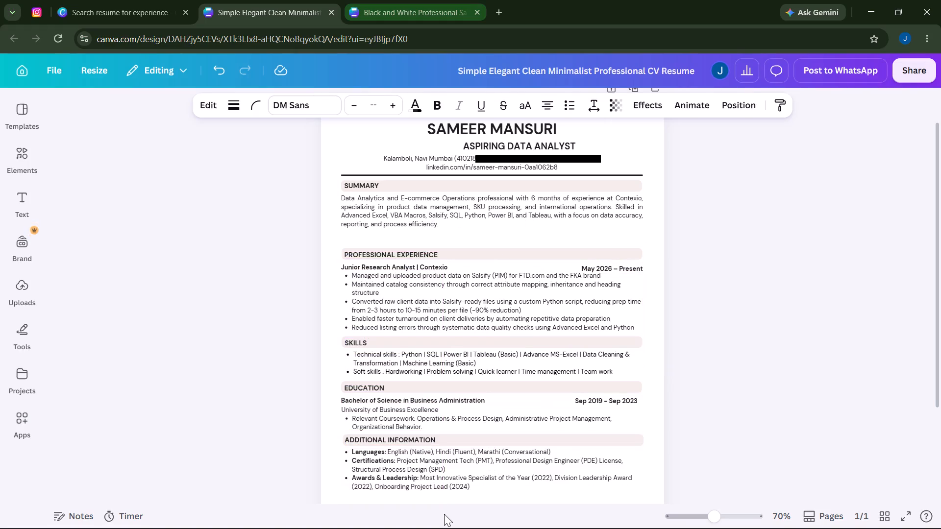
key("Up")
key("Up")
key("Up")
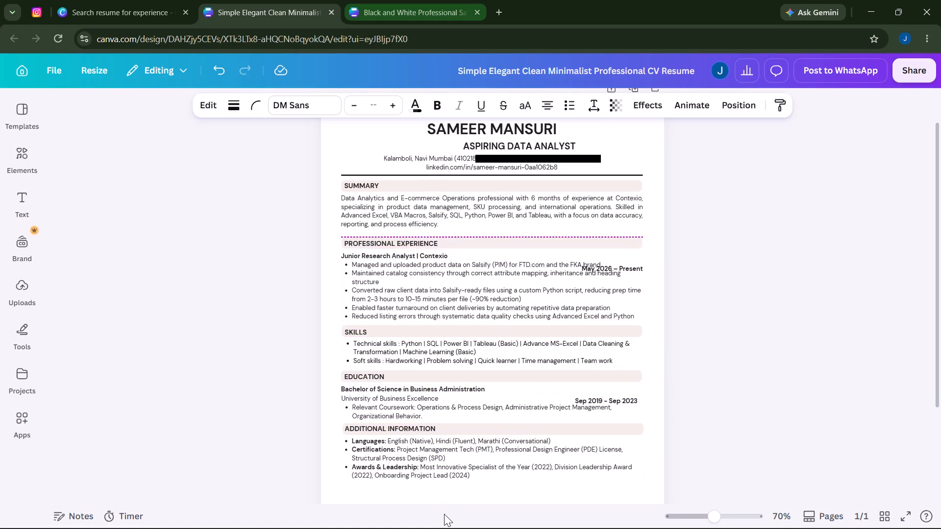
key("Up")
key("Up")
key("Up")
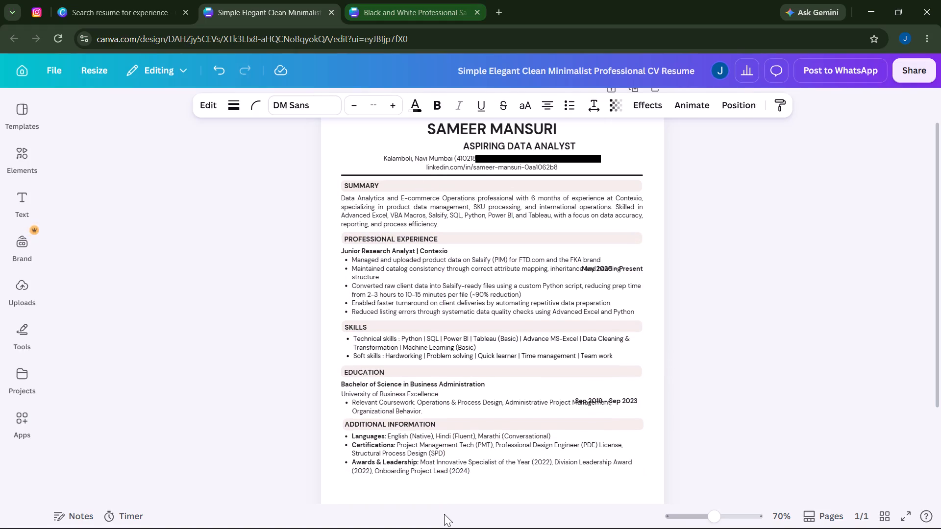
key("Up")
key("Up")
Fine-tune the vertical position of the selected lower sections until a small even gap separates them from the summary, and deselect them.
key("Down")
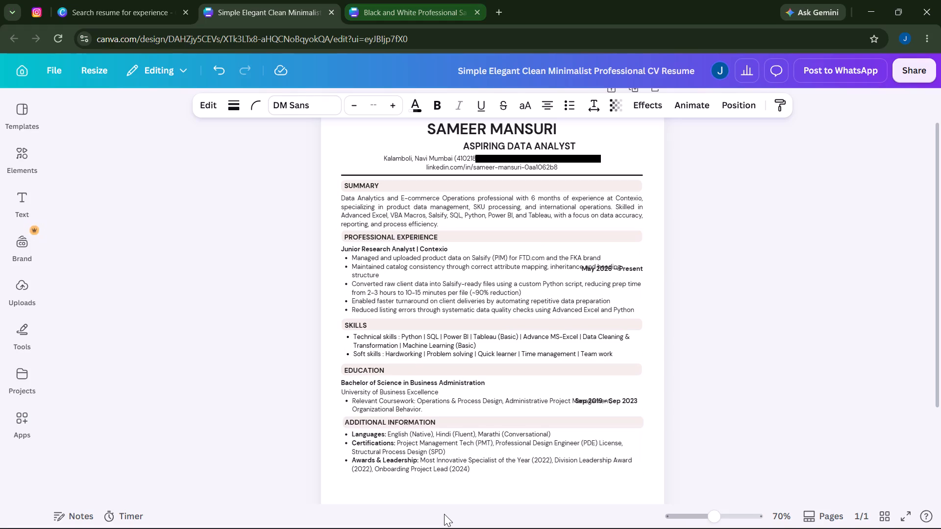
key("Down")
key("Down")
key("Down")
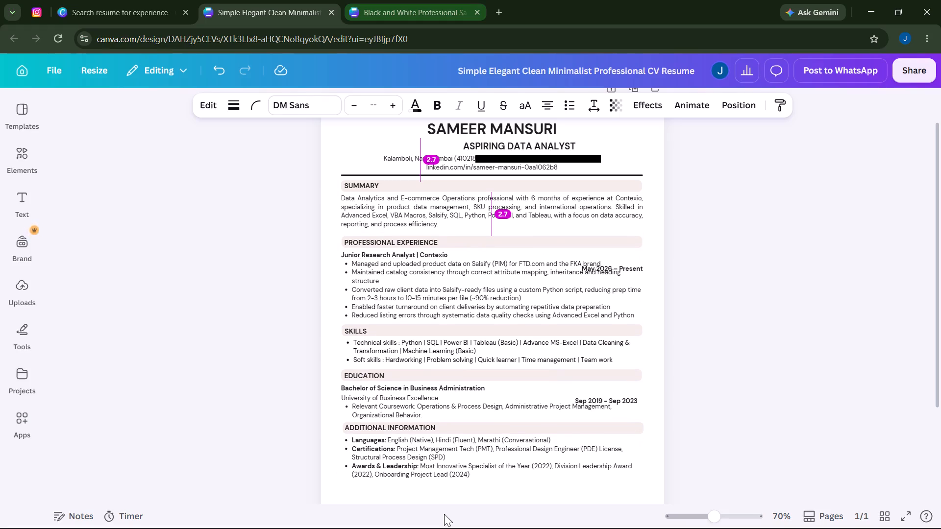
key("Down")
key("Down")
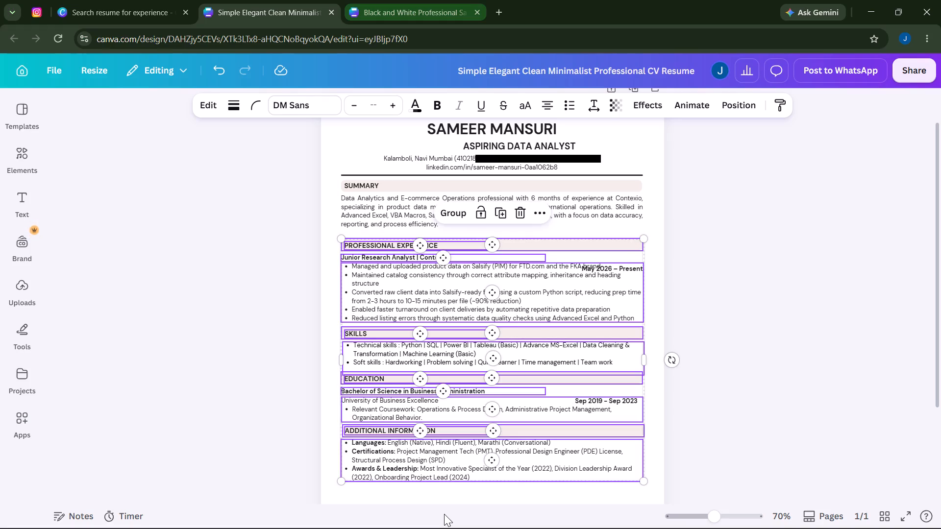
key("Up")
key("Up")
key("Up")
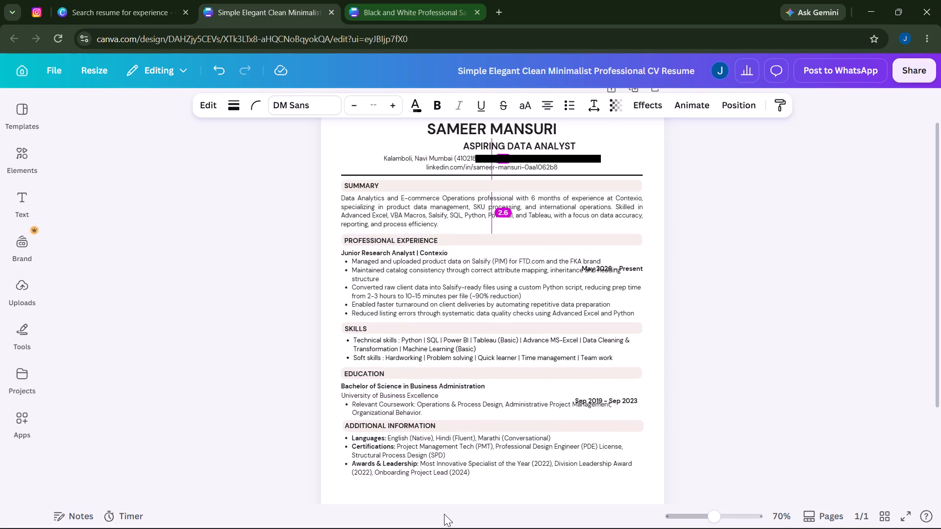
key("Up")
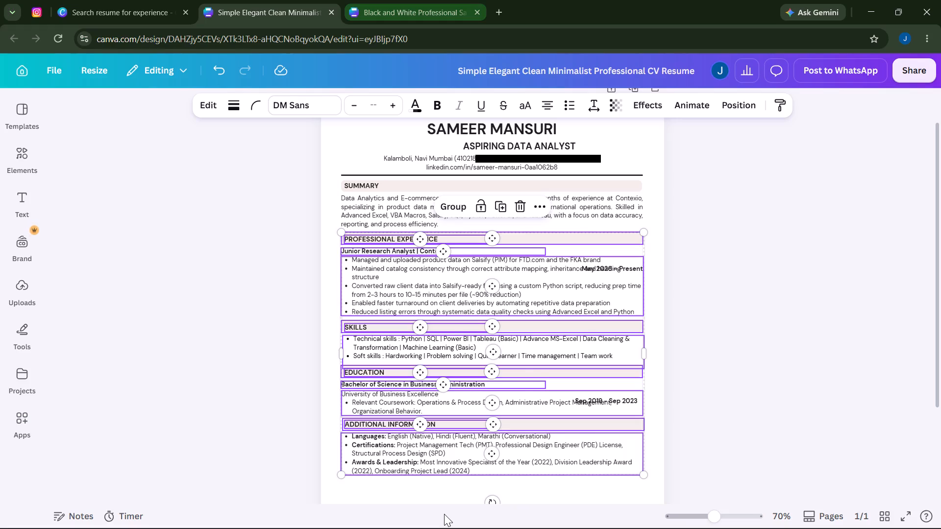
key("Down")
key("Up")
key("Up")
key("Up")
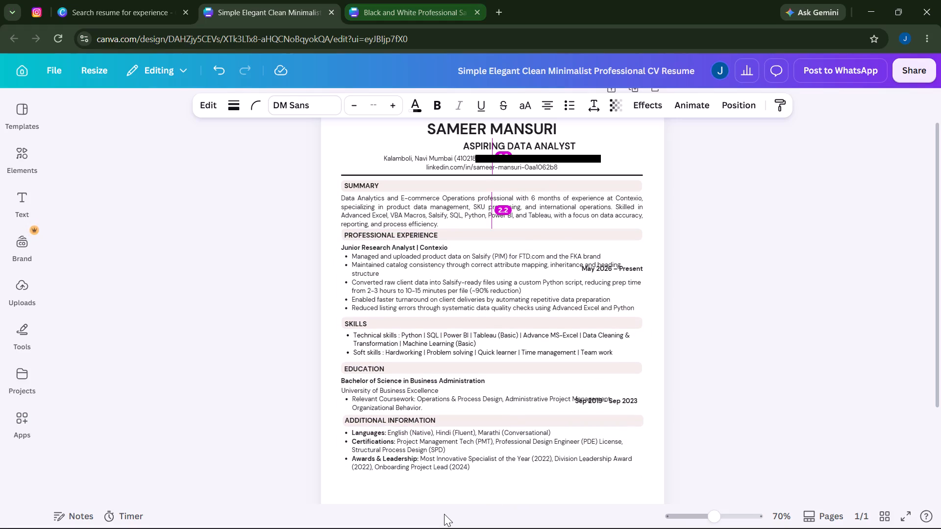
key("Down")
key("Down")
key("Down")
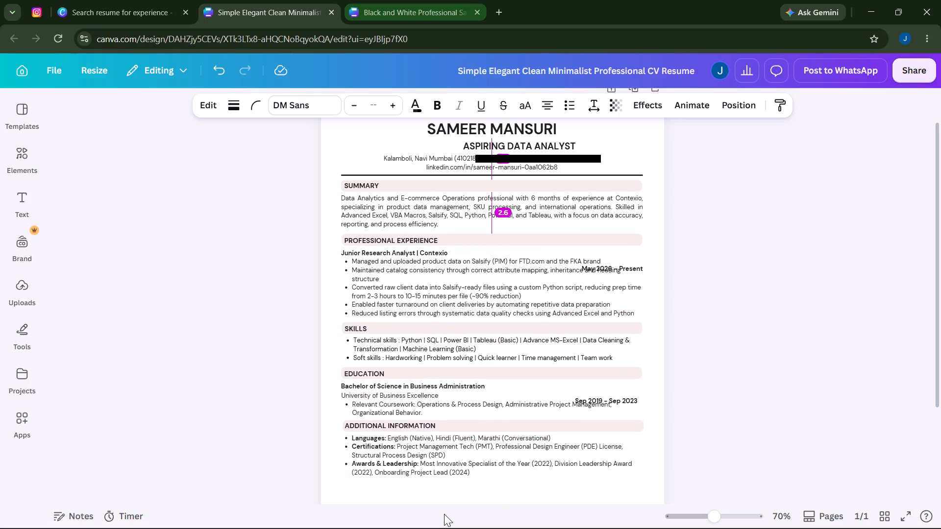
key("Up")
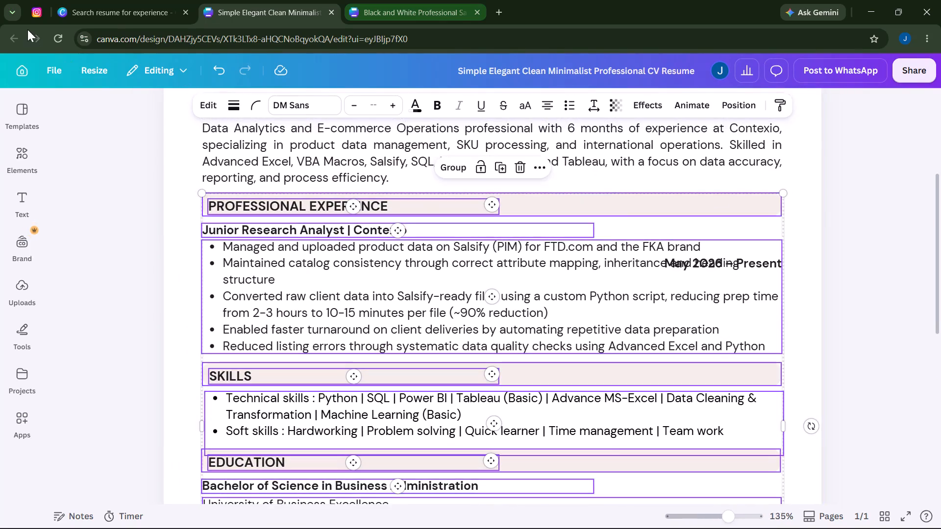
left_click(89, 179)
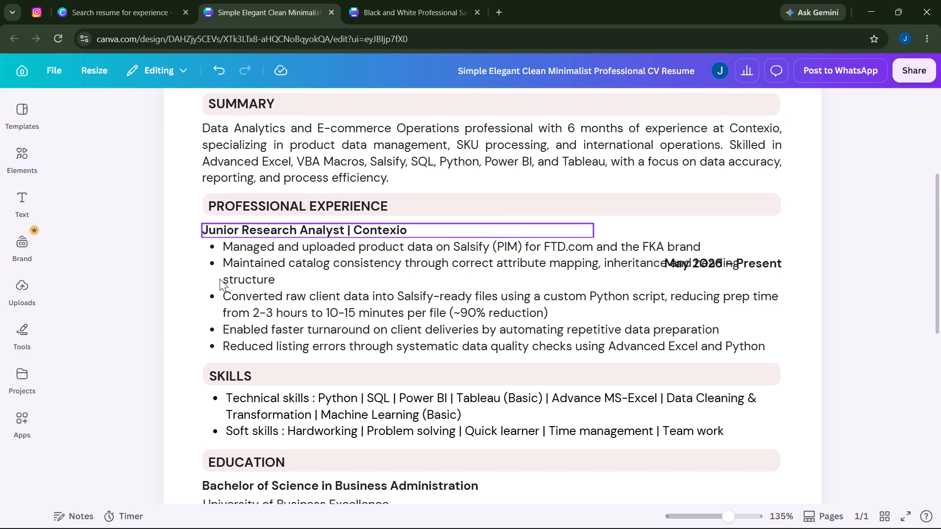
Nudge the summary text block slightly to the right and deselect it.
left_click(400, 143)
key("Right")
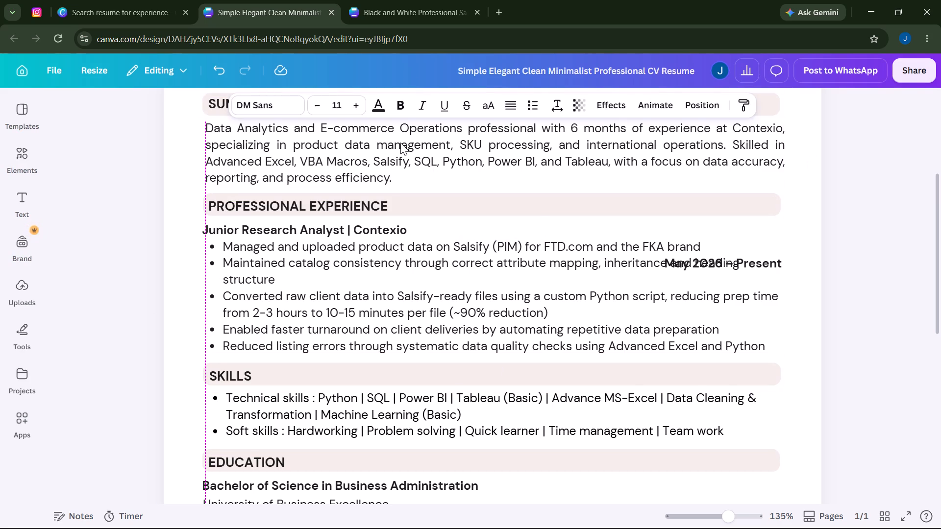
key("Left")
key("Right")
left_click(66, 257)
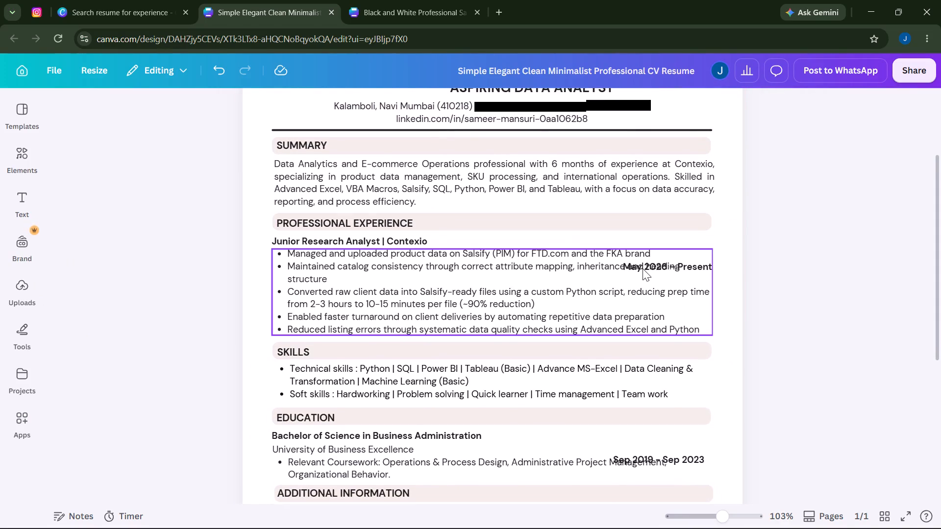
Shift the Contexio experience bullet list a little to the left so the end of the overlapping date text is exposed.
left_click(657, 271)
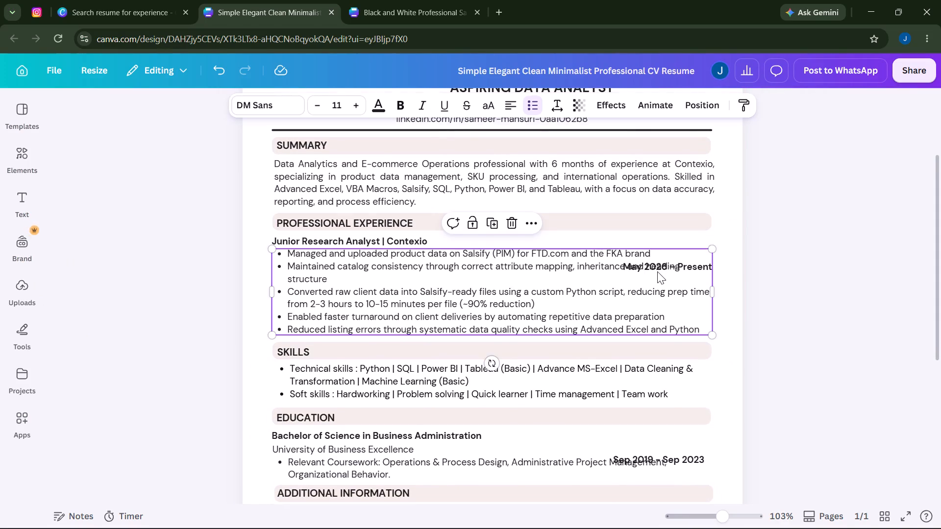
key("Left")
key("Left")
key("Left")
key("Left")
key("Left")
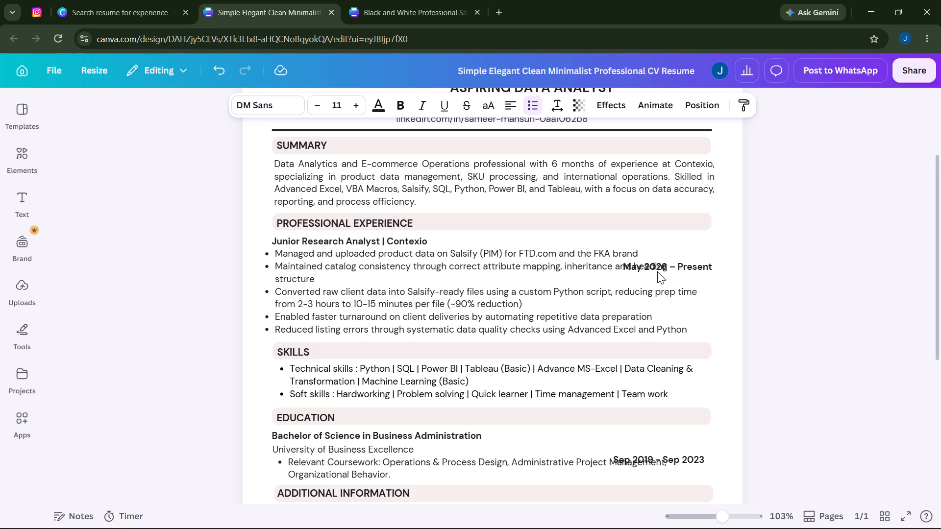
Move the "May 2026 – Present" date up until it lines up with the "Junior Research Analyst | Contexio" row.
left_click(710, 266)
key("Up")
key("Up")
key("Up")
key("Up")
key("Up")
key("Up")
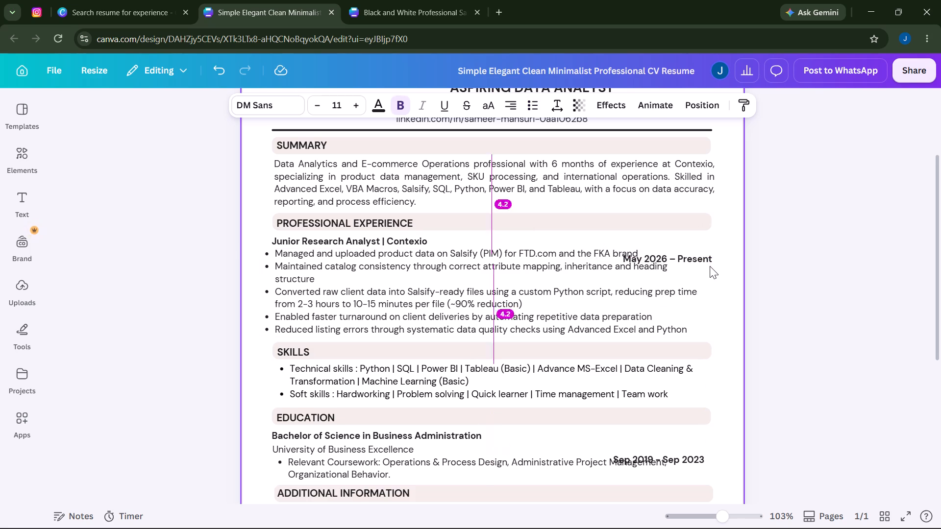
key("Up")
key("Up")
key("Up")
key("Up")
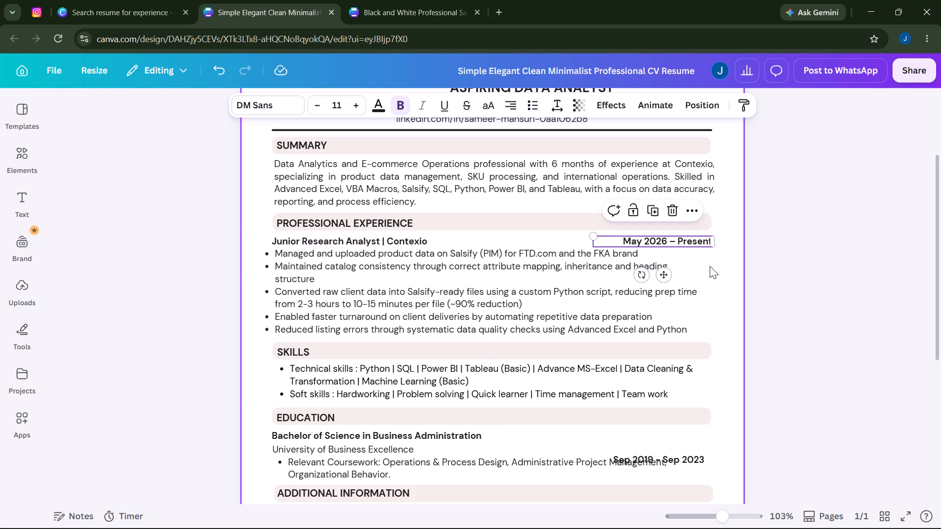
Shift the Contexio experience bullet list back to the right, centred between the page margins, and deselect it.
left_click(487, 281)
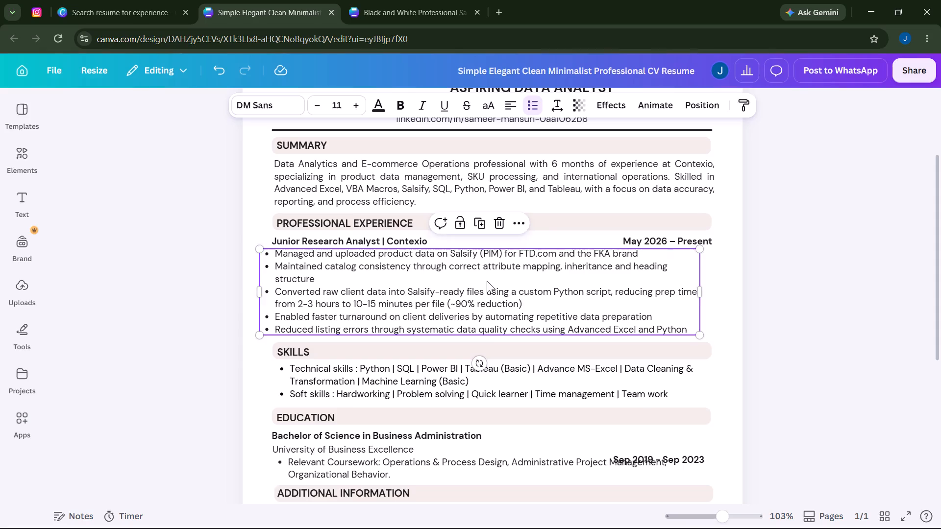
key("Right")
key("Right")
key("Right")
key("Right")
key("Right")
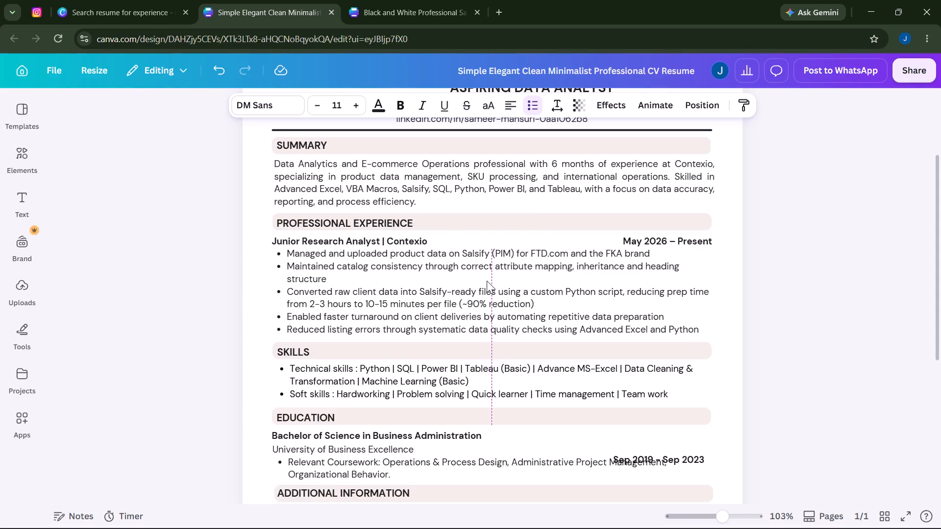
left_click(836, 223)
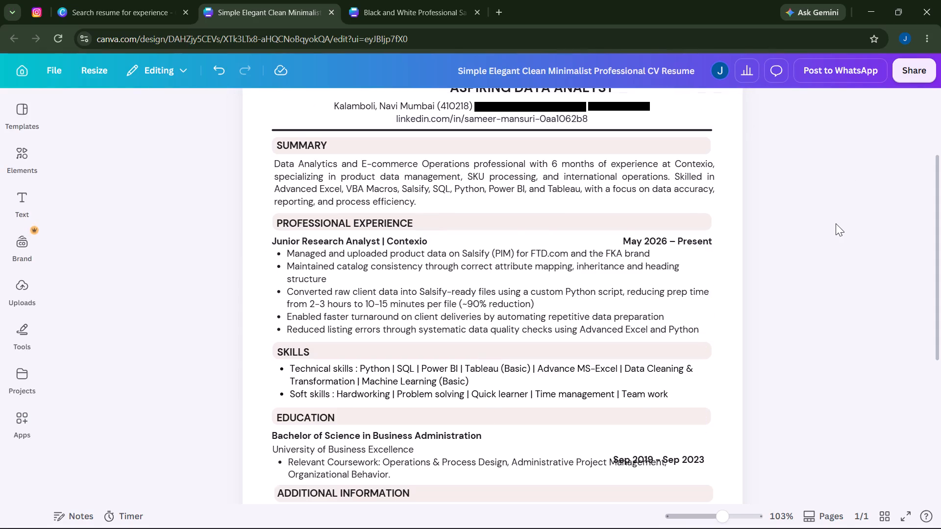
scroll(446, 230, "up", 1)
scroll(446, 230, "down", 1)
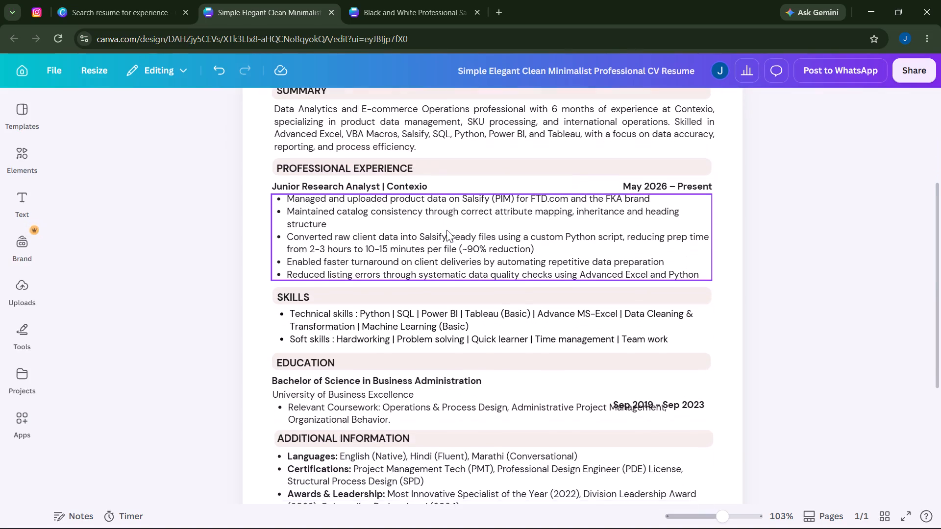
scroll(446, 230, "down", 1)
left_click(446, 230)
triple_click(446, 230)
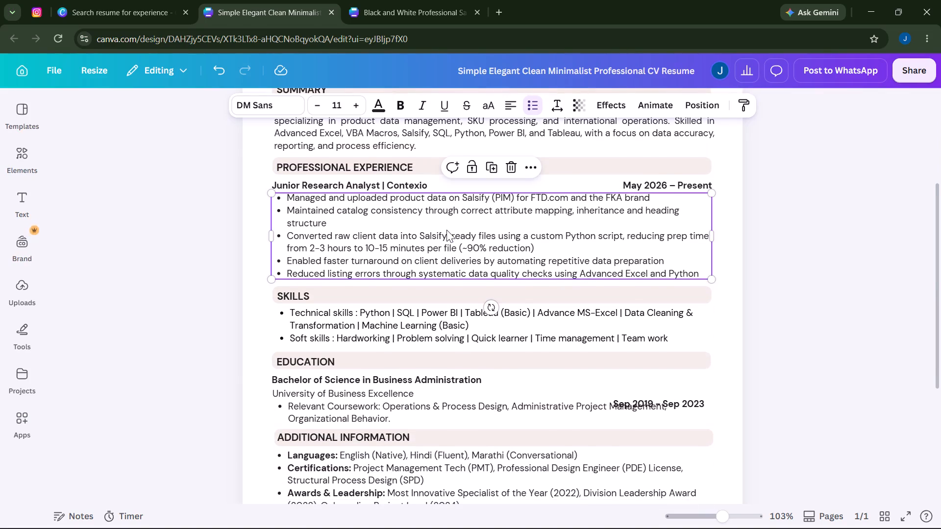
left_click(446, 230)
left_click(446, 230)
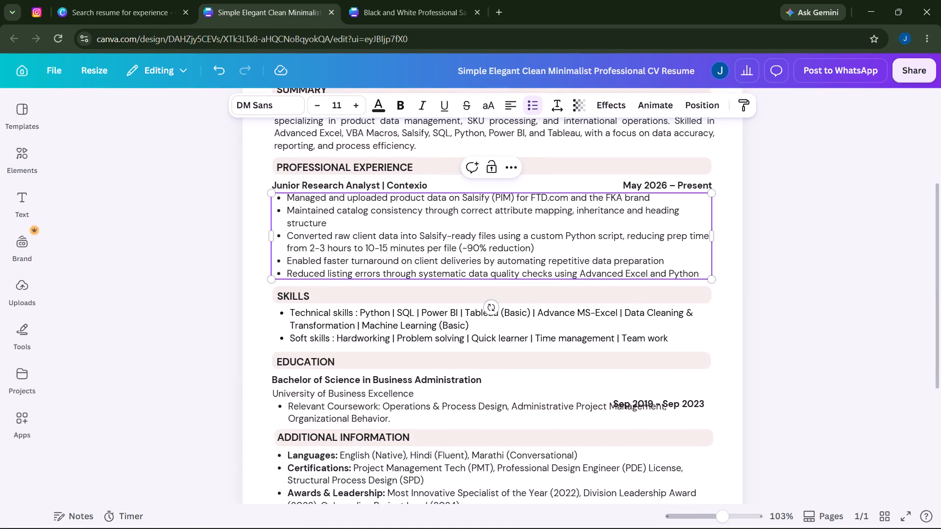
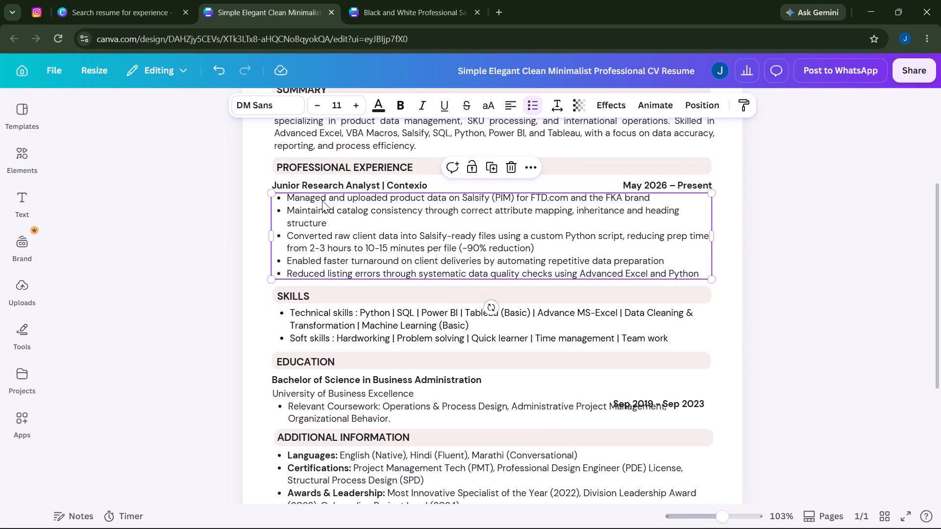
double_click(322, 200)
key("ctrl+a")
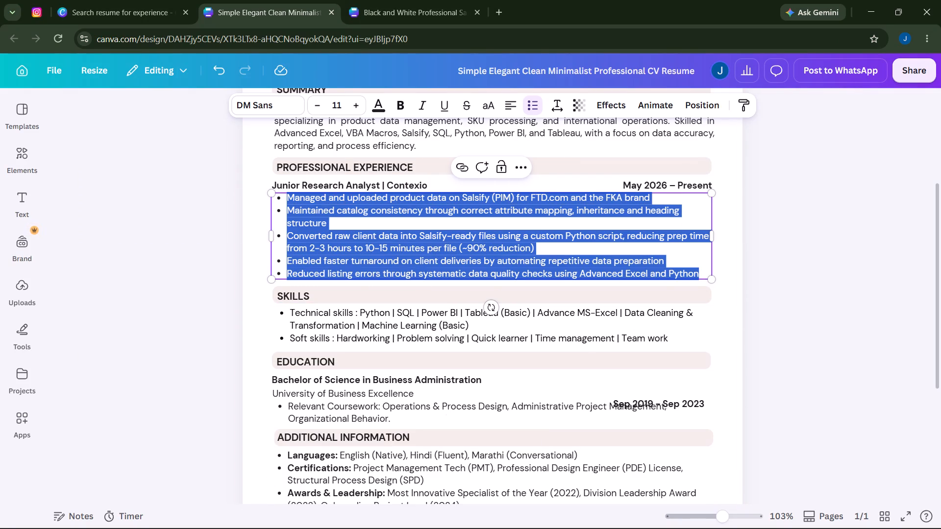
key("ctrl+v")
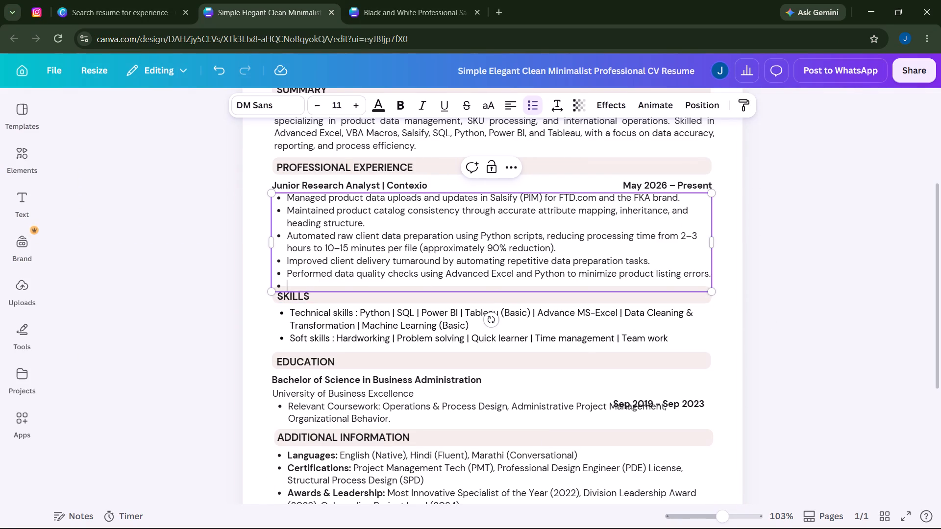
key("BackSpace")
key("BackSpace")
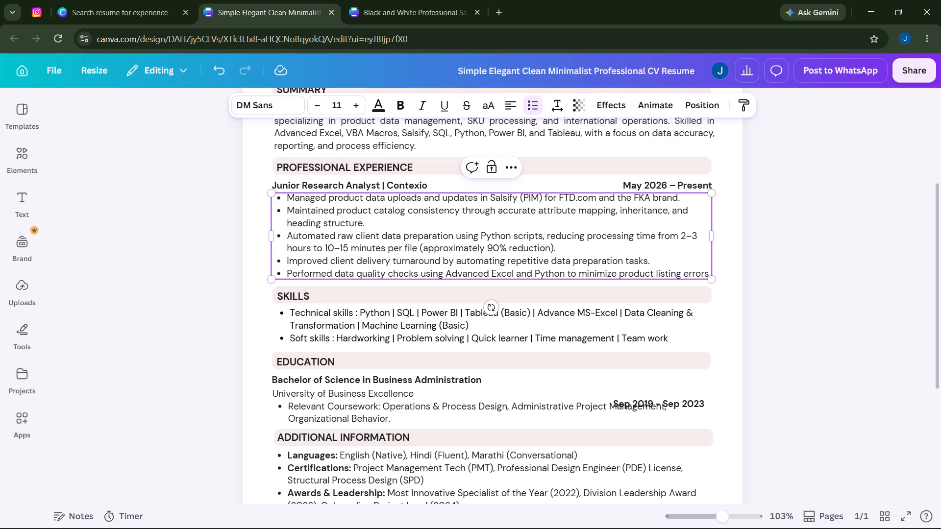
left_click(885, 247)
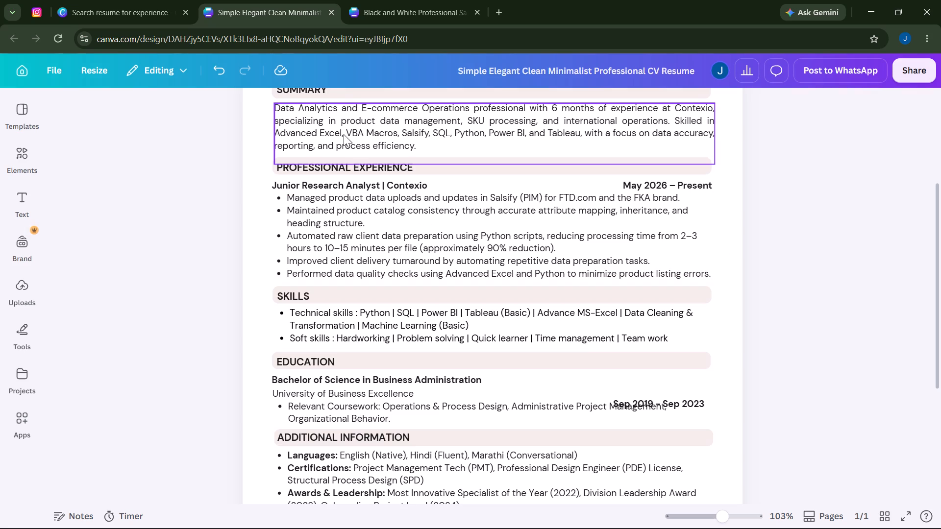
Nudge the Contexio bullet list to sit very slightly lower beneath the Junior Research Analyst line.
left_click(447, 197)
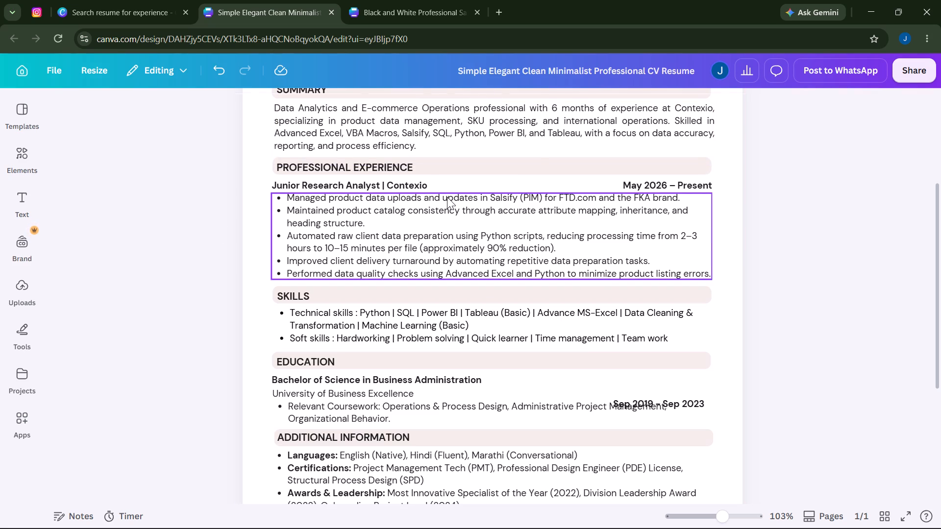
key("Up")
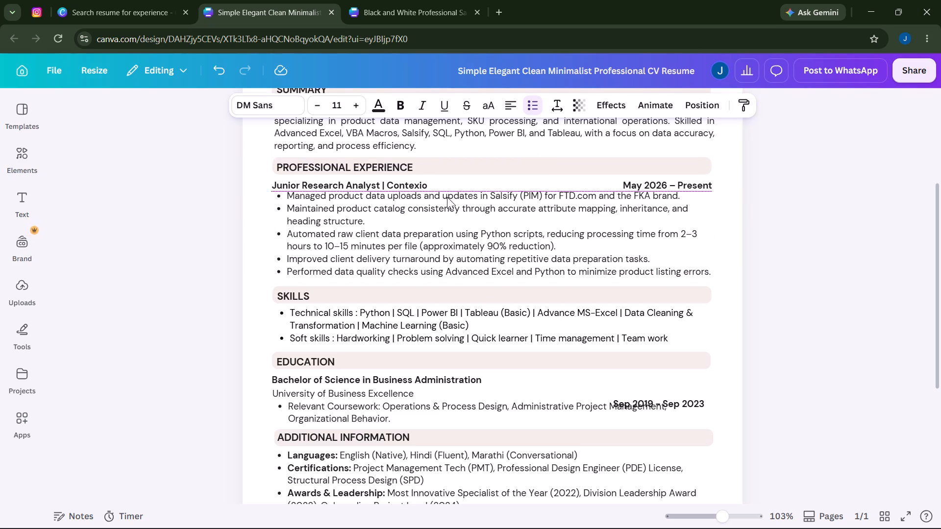
key("Down")
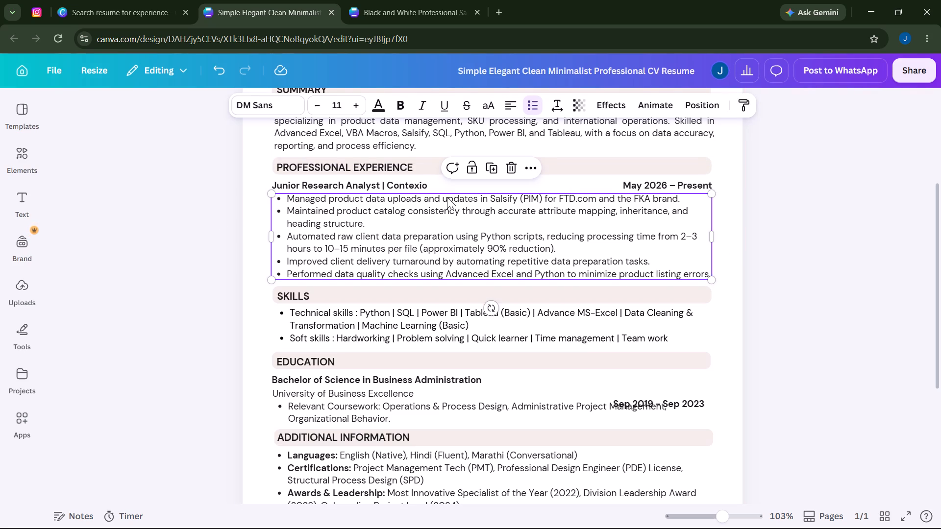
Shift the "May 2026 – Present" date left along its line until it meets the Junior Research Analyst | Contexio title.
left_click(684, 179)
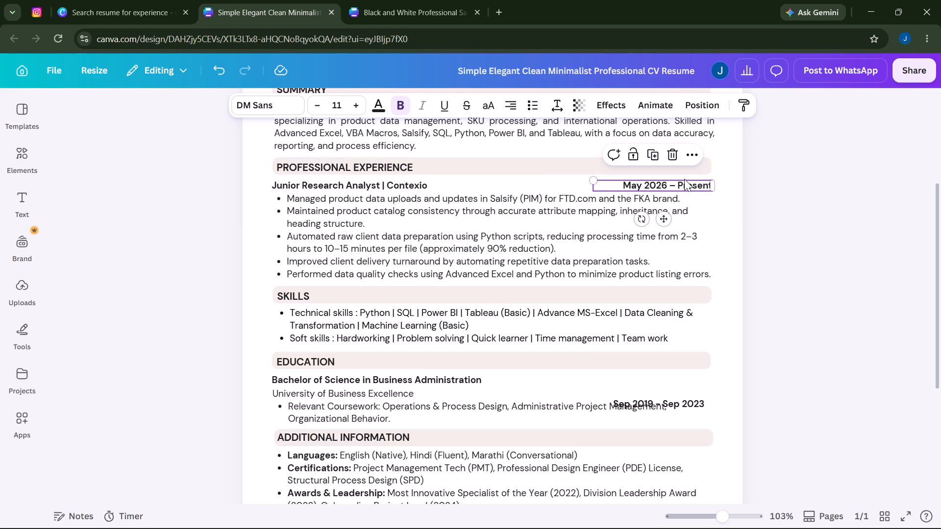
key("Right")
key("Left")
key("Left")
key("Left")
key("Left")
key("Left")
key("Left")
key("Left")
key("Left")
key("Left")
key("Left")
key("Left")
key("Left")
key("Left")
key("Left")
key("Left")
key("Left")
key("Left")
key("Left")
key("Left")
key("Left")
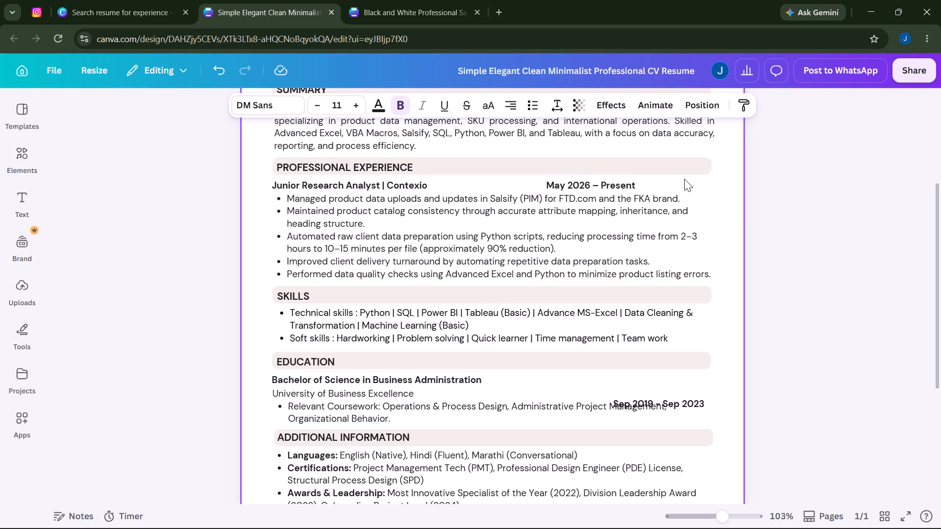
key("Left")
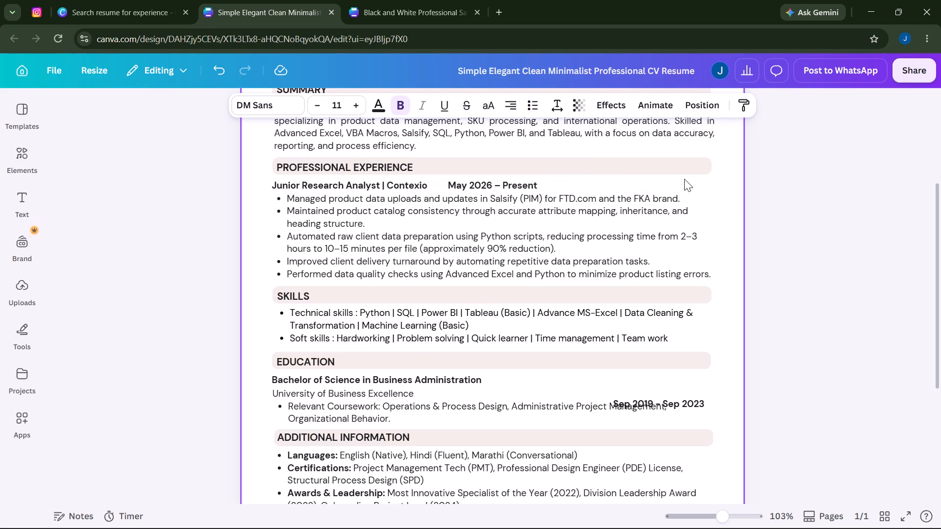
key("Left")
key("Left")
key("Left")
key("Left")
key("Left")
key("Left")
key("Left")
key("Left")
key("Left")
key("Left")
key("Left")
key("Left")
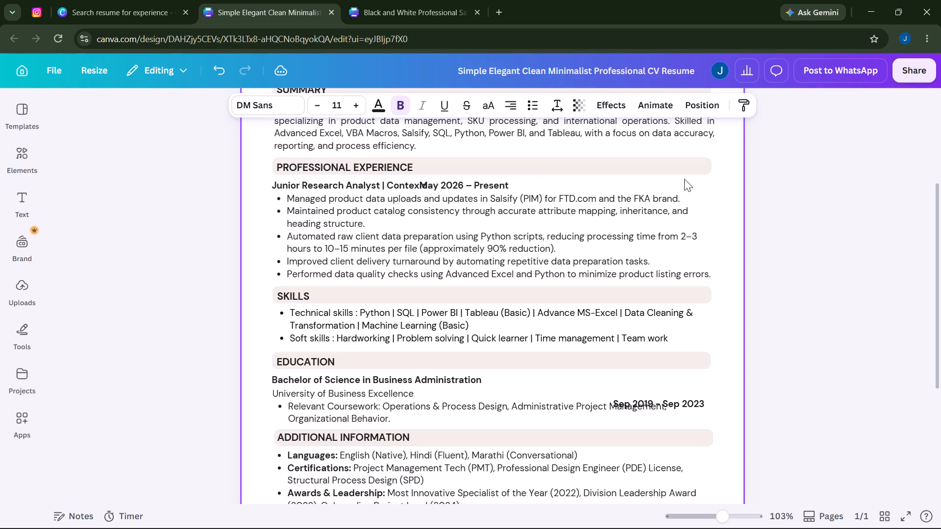
Move the "May 2026 – Present" date back right until it ends level with the summary text's right edge.
key("Right")
key("Right")
key("Right")
key("Right")
key("Right")
key("Right")
key("Right")
key("Right")
key("Right")
key("Right")
key("Right")
key("Right")
key("Right")
key("Right")
key("Right")
key("Right")
key("Right")
key("Right")
key("Right")
key("Right")
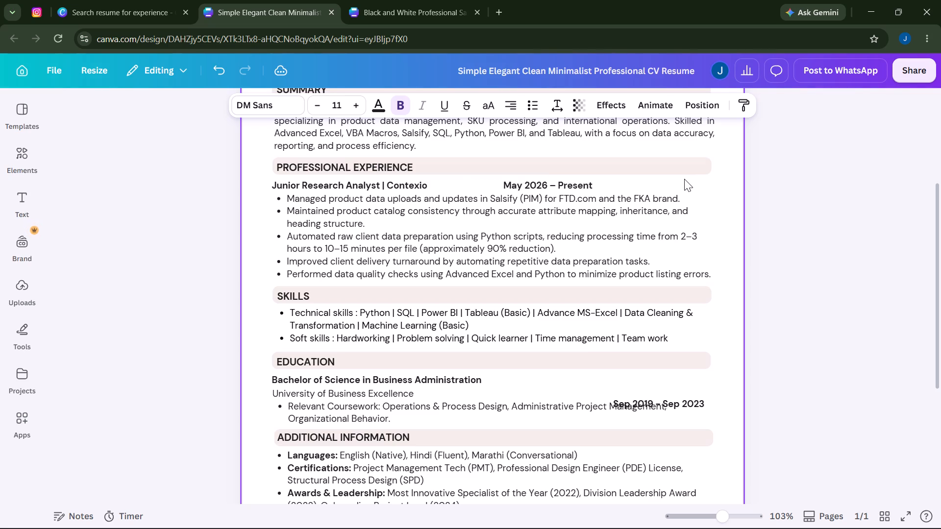
key("Right")
key("Right")
key("Right")
key("Right")
key("Right")
key("Right")
key("Right")
key("Right")
key("Right")
key("Right")
key("Right")
key("Right")
key("Right")
key("Right")
key("Right")
key("Right")
key("Right")
key("Right")
key("Right")
key("Right")
key("Right")
key("Right")
key("Right")
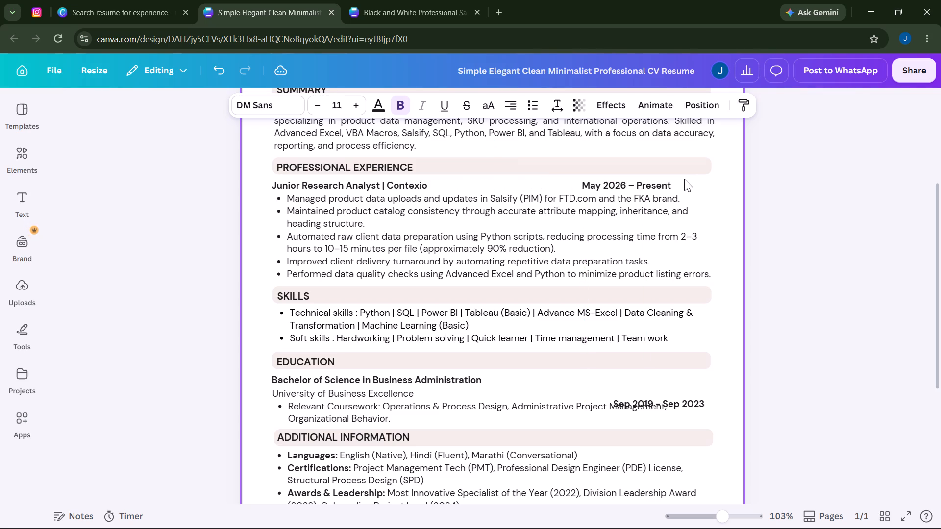
key("Right")
key("Right")
key("Right")
key("Right")
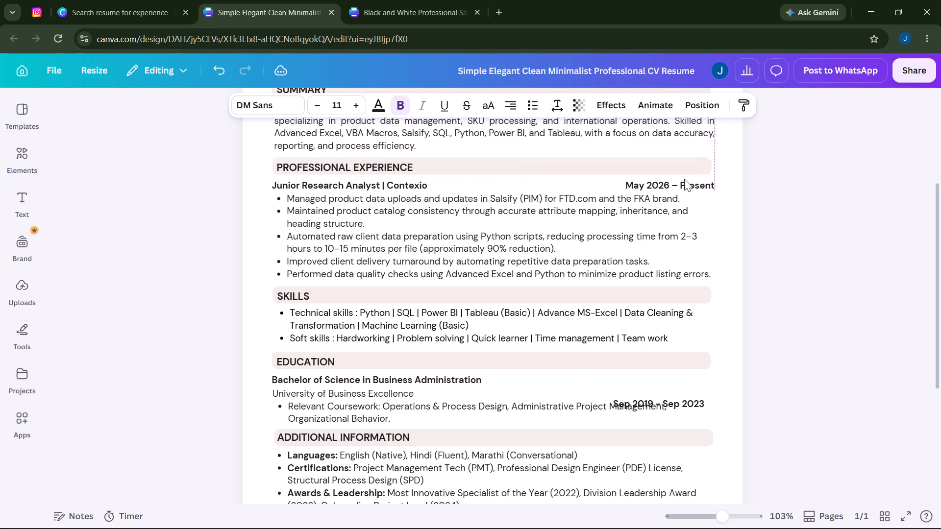
Justify the text of the Contexio experience bullet list and deselect it.
left_click(638, 246)
left_click(509, 100)
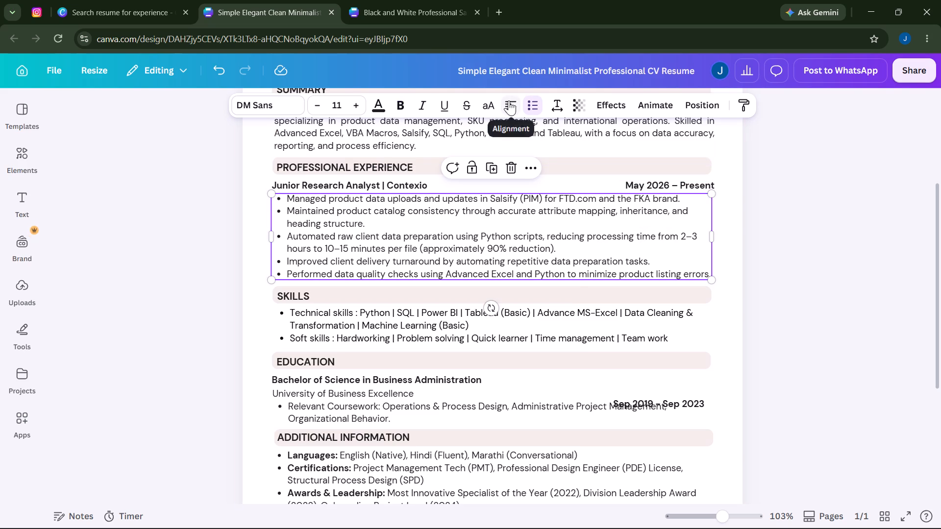
left_click(517, 104)
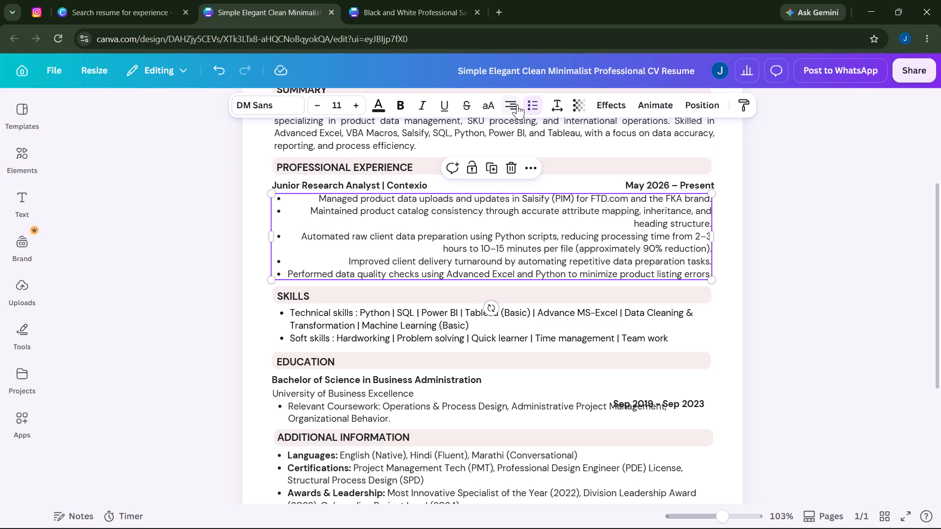
left_click(517, 104)
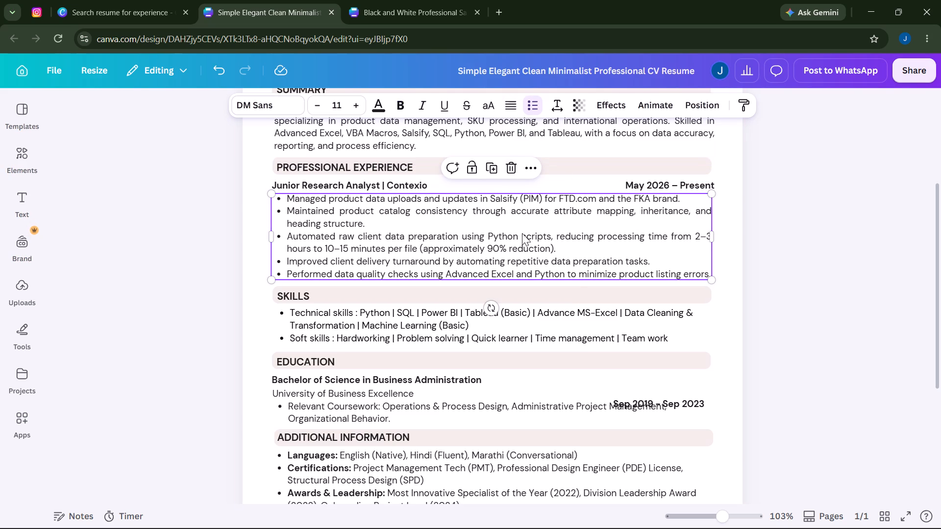
left_click(794, 244)
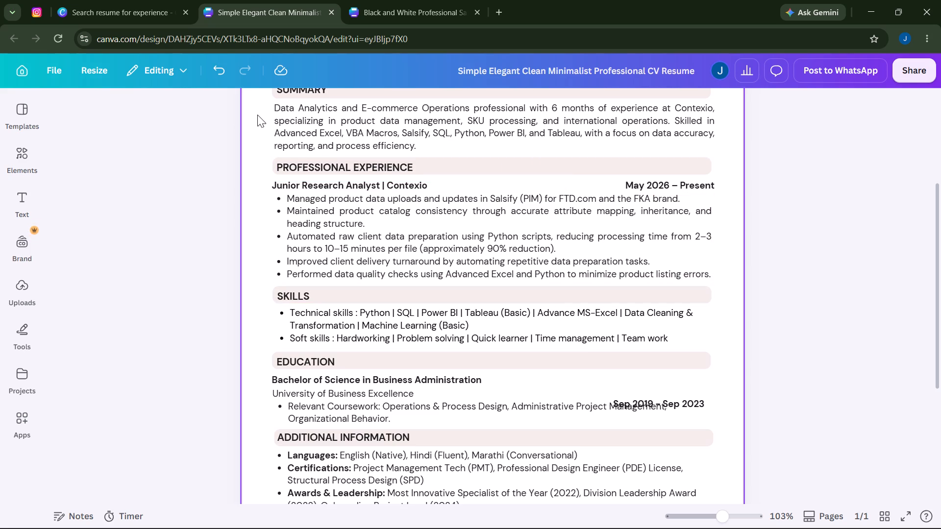
scroll(489, 322, "down", 1)
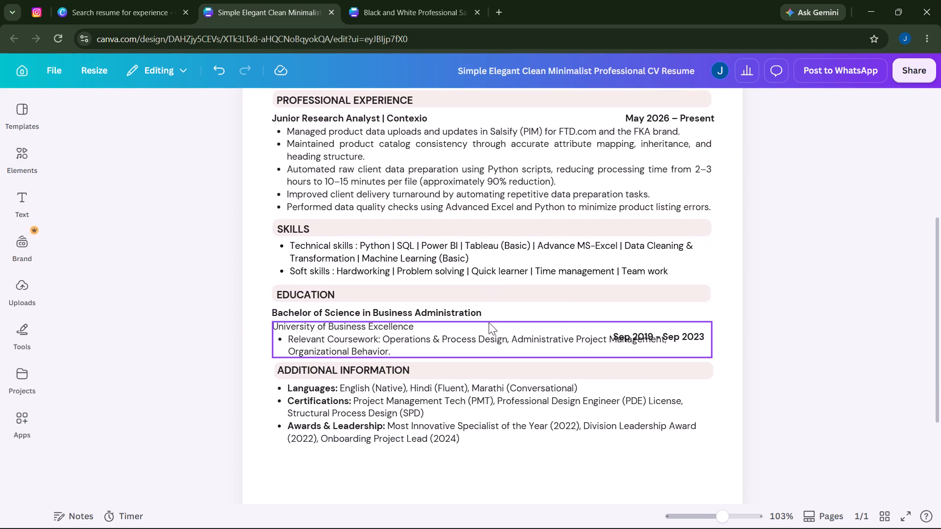
left_click(403, 202)
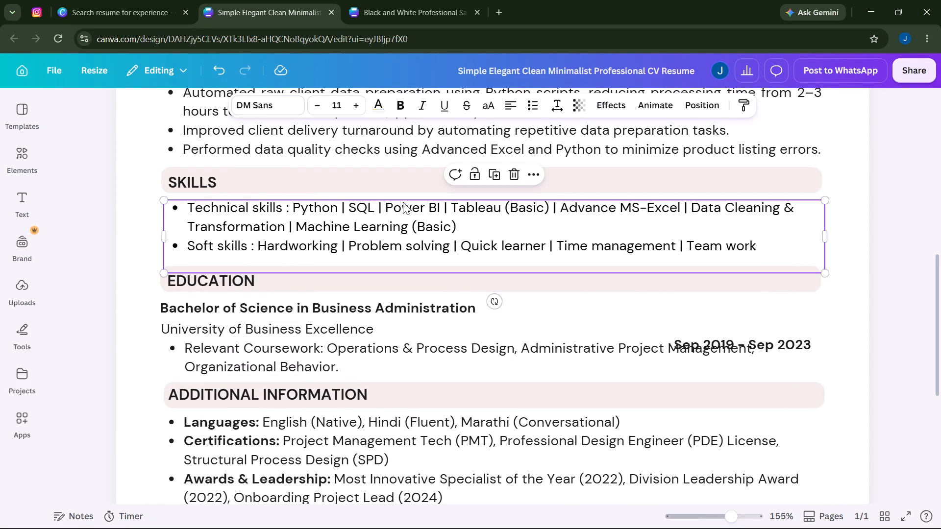
key("ctrl+c")
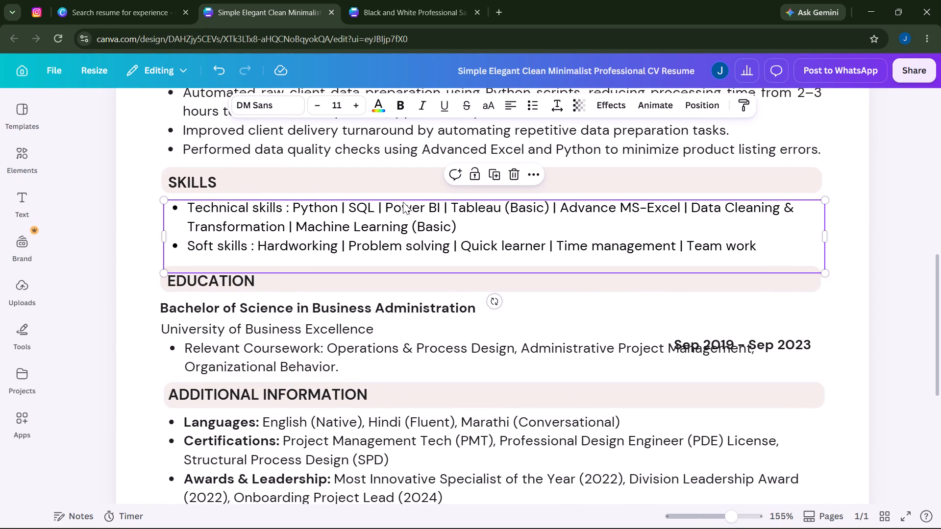
left_click(403, 202)
triple_click(410, 239)
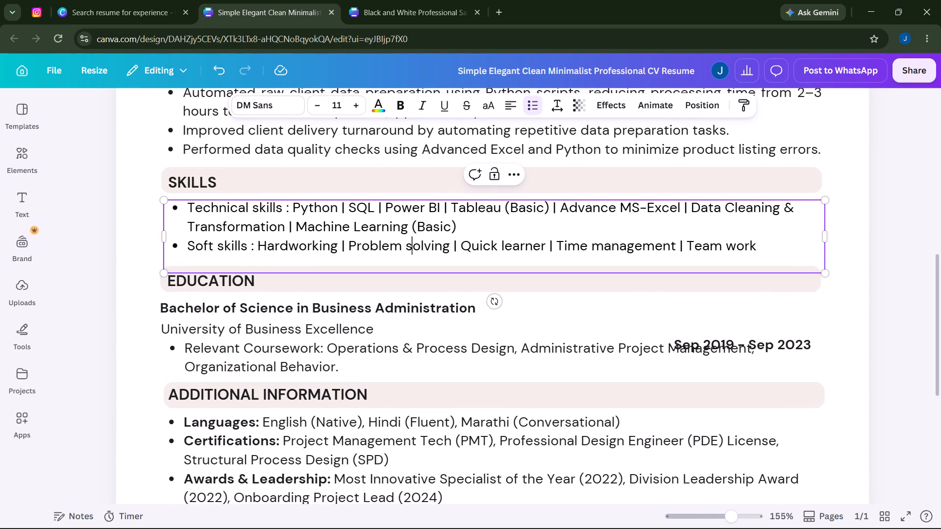
left_click(410, 239)
double_click(410, 239)
key("ctrl+a")
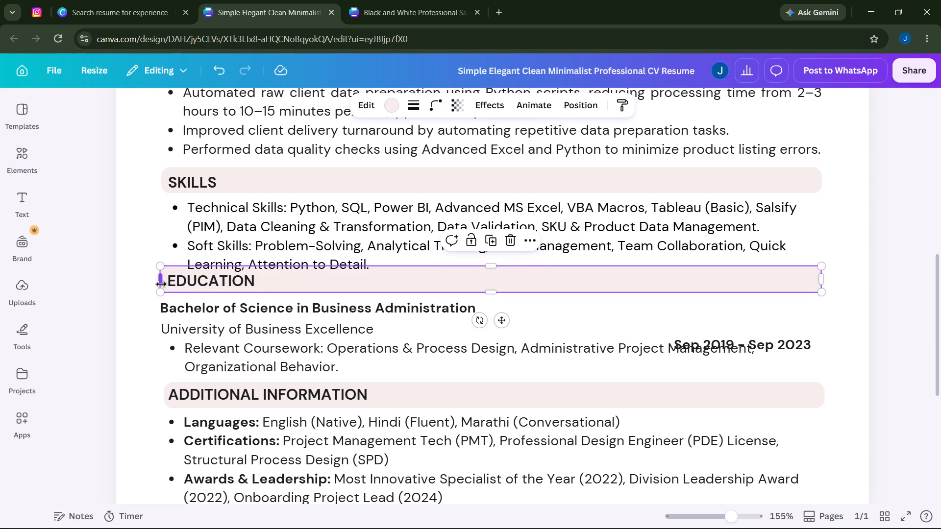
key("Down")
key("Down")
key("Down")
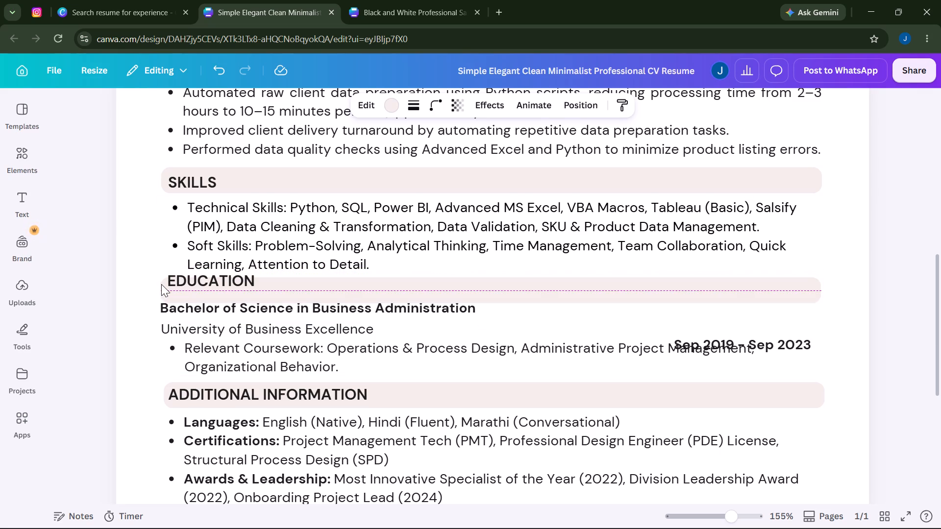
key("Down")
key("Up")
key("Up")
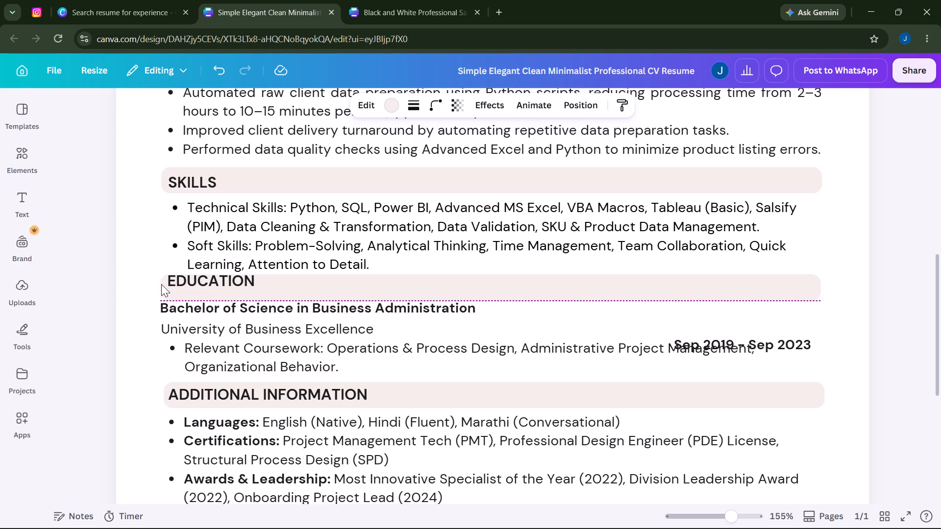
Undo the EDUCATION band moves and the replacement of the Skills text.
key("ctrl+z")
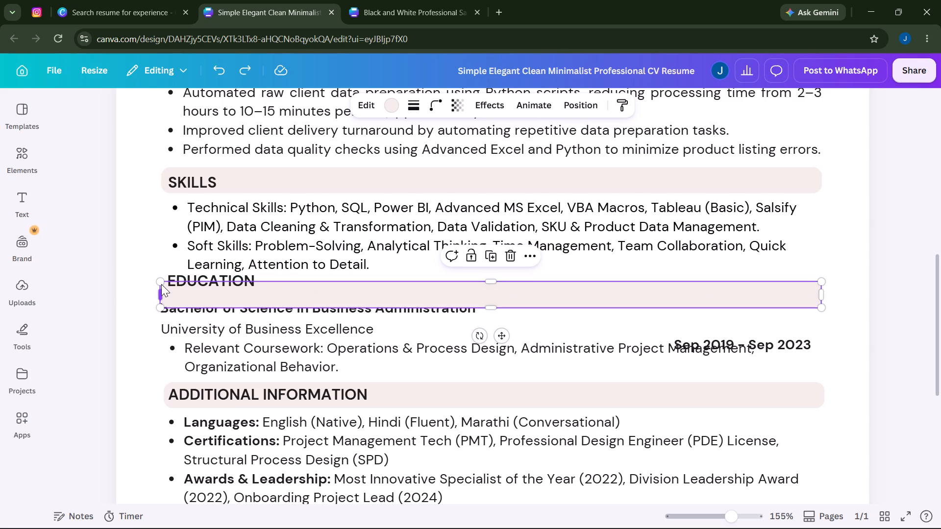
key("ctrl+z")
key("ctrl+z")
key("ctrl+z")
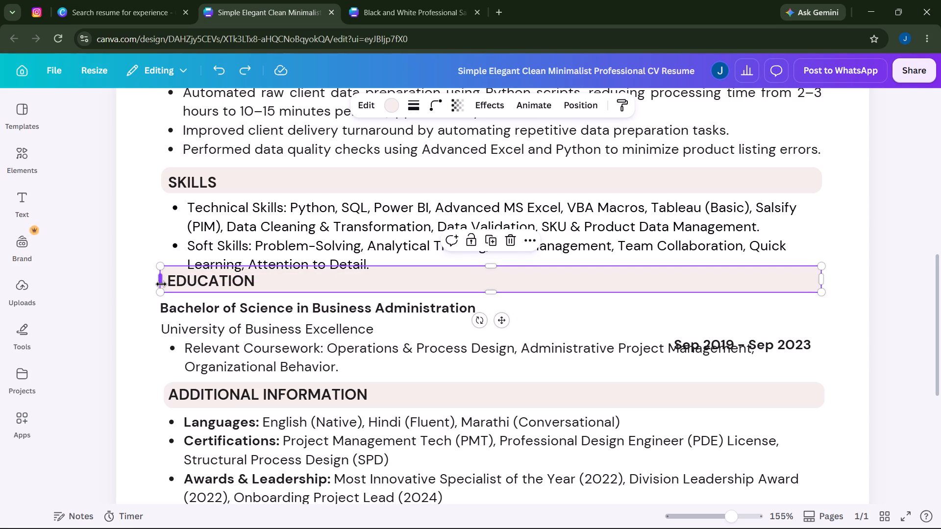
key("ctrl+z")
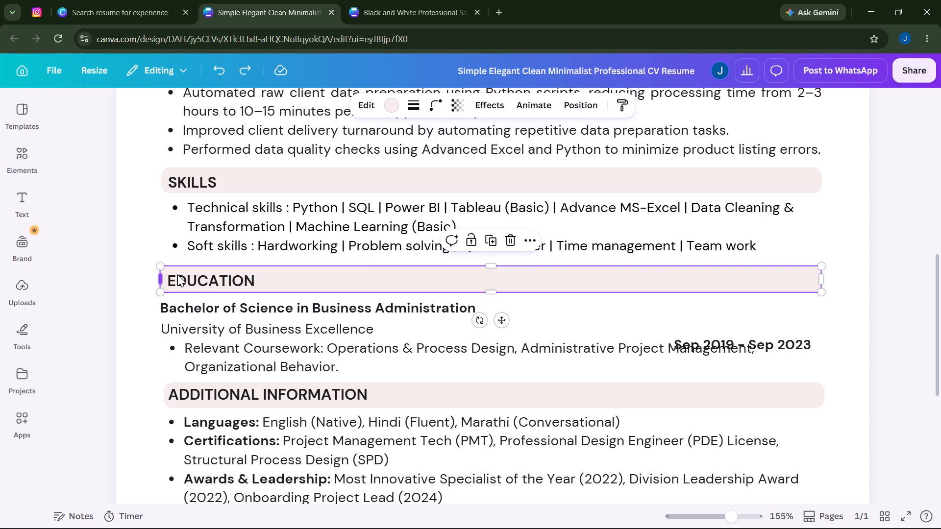
Replace all the Skills text with the copied ChatGPT version again and deselect the text box.
left_click(286, 216)
triple_click(286, 216)
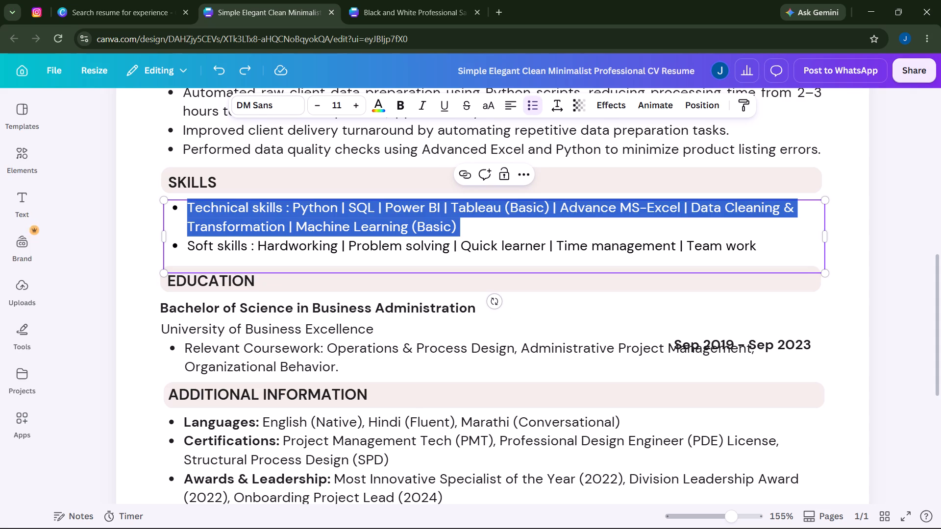
key("ctrl+a")
key("ctrl+v")
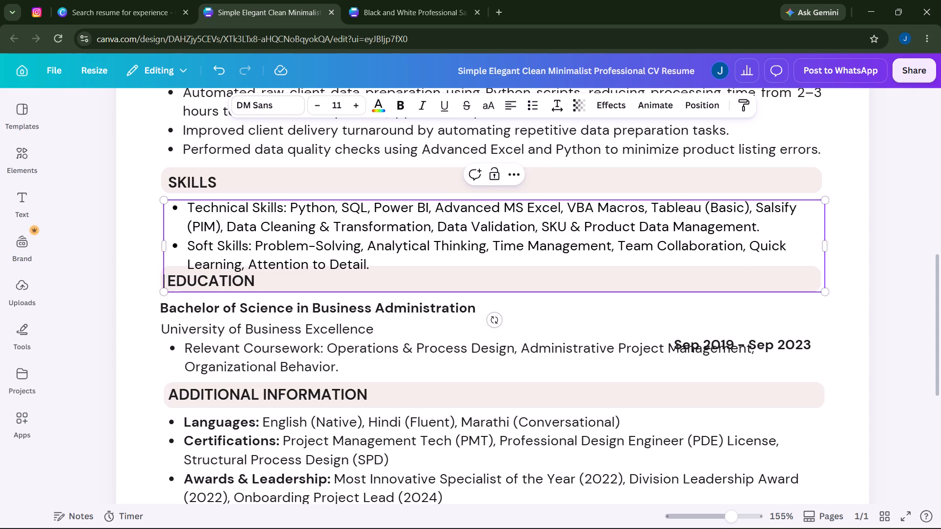
left_click(91, 244)
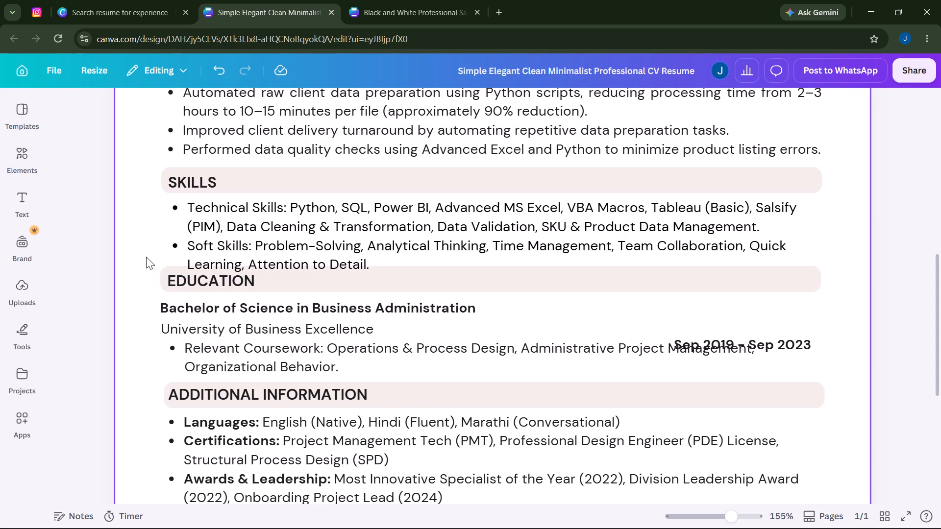
Move the Skills text with the Education and Additional Information sections down together, leaving the SKILLS heading and the Sep 2019 – Sep 2023 date in place.
left_click_drag(146, 257, 365, 528)
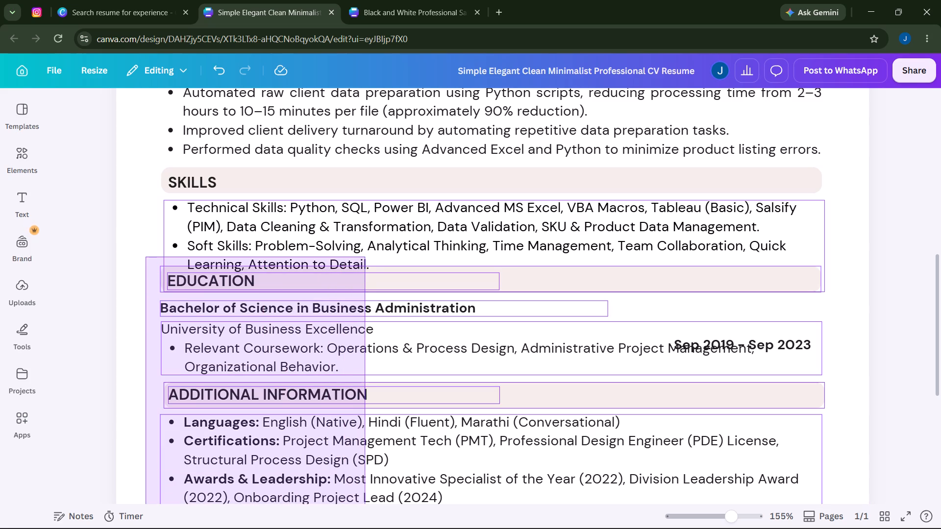
left_click_drag(365, 528, 446, 343)
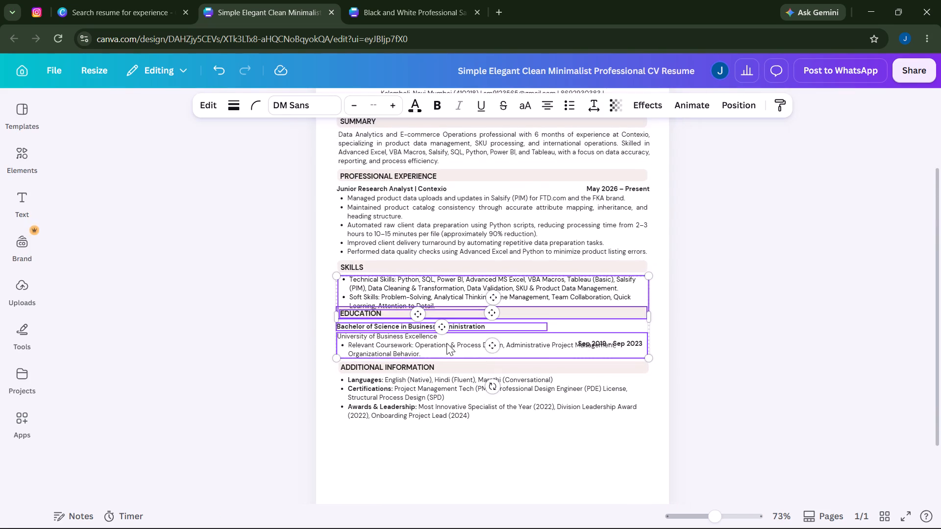
left_click_drag(325, 290, 490, 474)
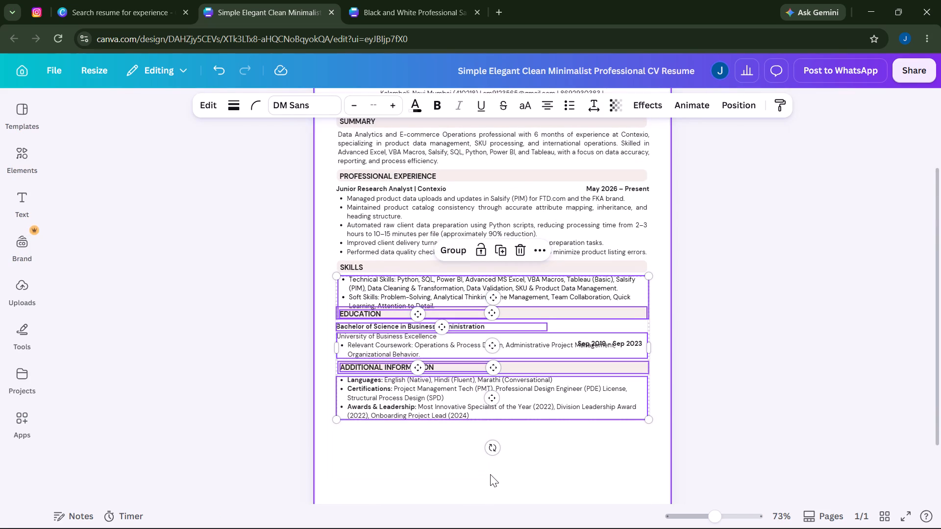
key("Down")
key("Down")
key("Down")
key("Down")
key("Down")
key("Down")
key("Down")
key("Down")
key("Down")
key("Down")
key("Down")
key("Down")
key("Down")
key("Down")
key("Down")
key("Down")
key("Down")
key("Down")
key("Down")
key("Down")
key("Down")
key("Down")
key("Down")
key("Down")
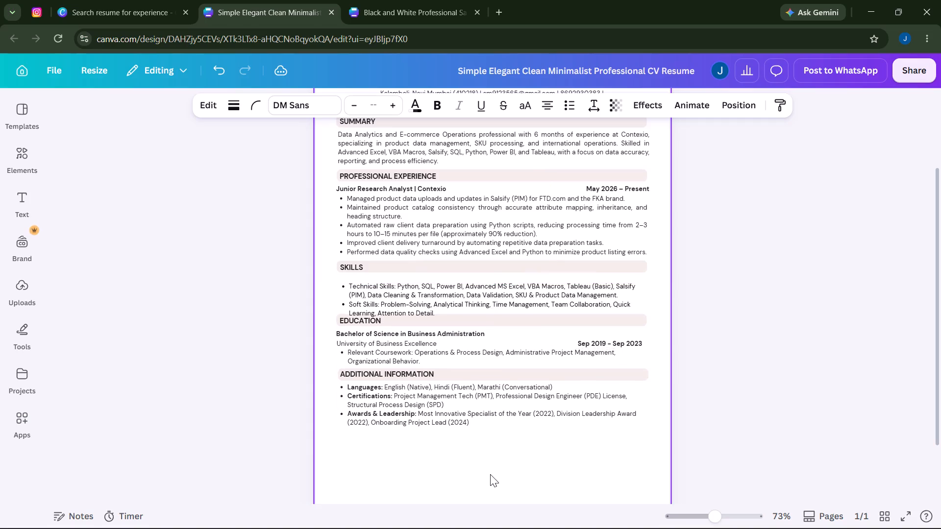
key("Down")
key("Down")
key("Down")
key("Up")
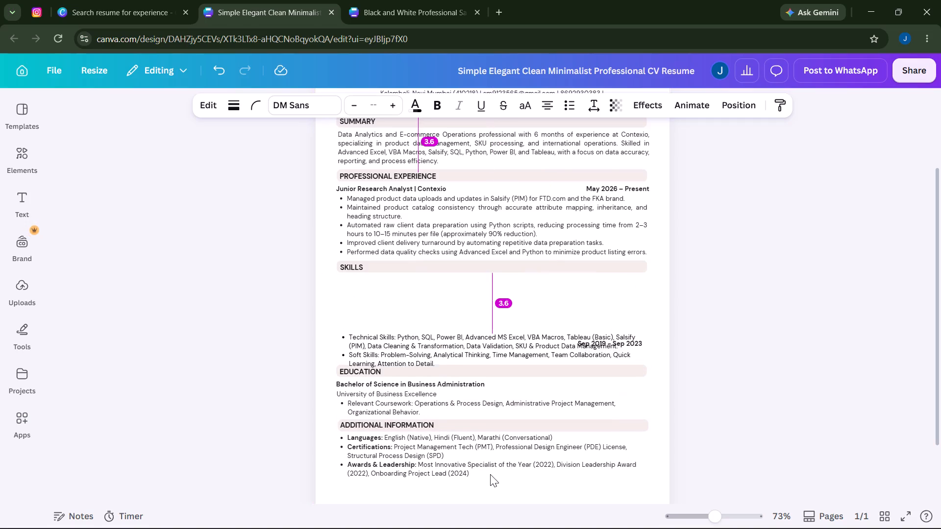
key("Up")
key("Up")
key("Up")
key("Up")
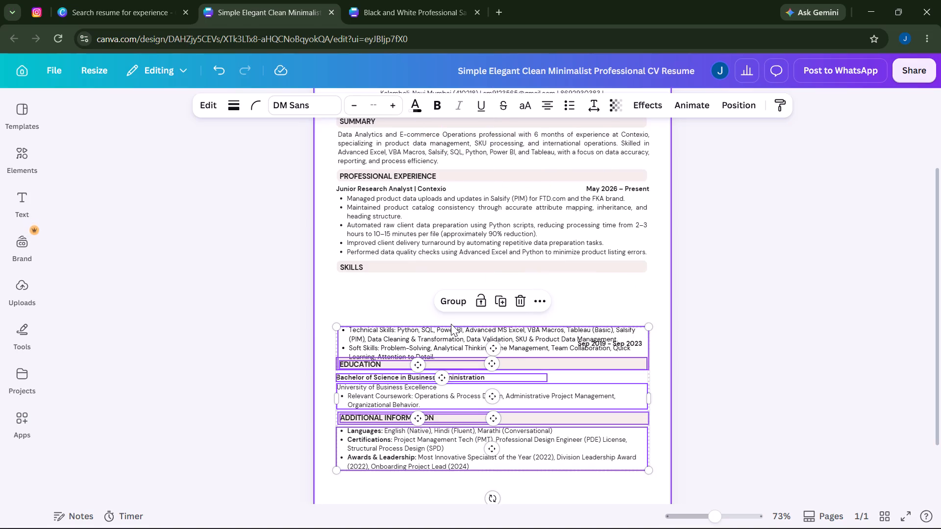
left_click(451, 324)
left_click(244, 266)
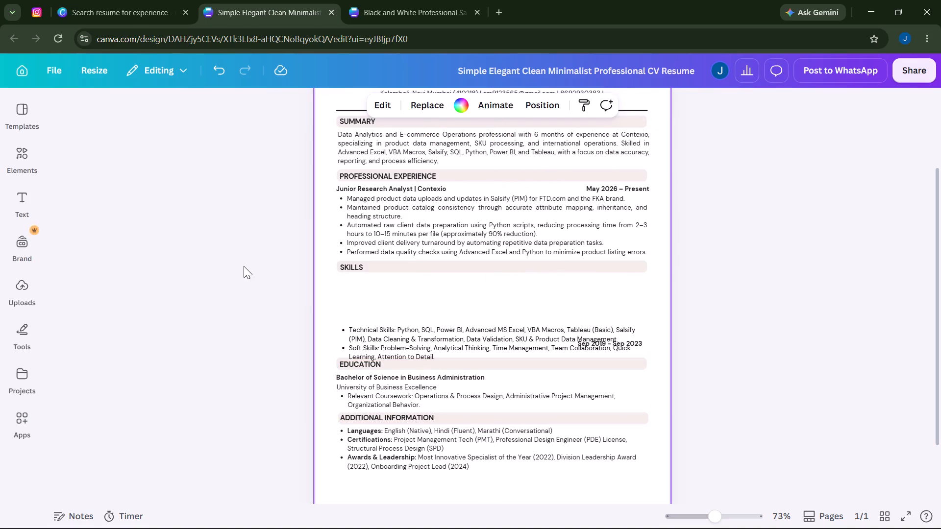
Move only the Skills text box back up the page until it overlaps the SKILLS heading.
left_click(389, 357)
key("Up")
key("Up")
key("Up")
key("Up")
key("Up")
key("Up")
key("Up")
key("Up")
key("Up")
key("Up")
key("Up")
key("Up")
key("Up")
key("Up")
key("Up")
key("Up")
key("Up")
key("Up")
key("Up")
key("Up")
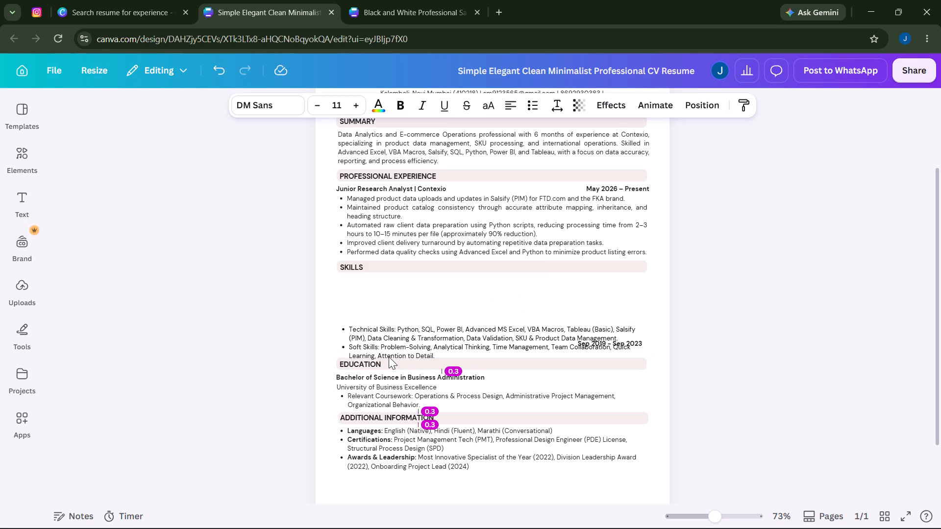
key("Up")
key("Up")
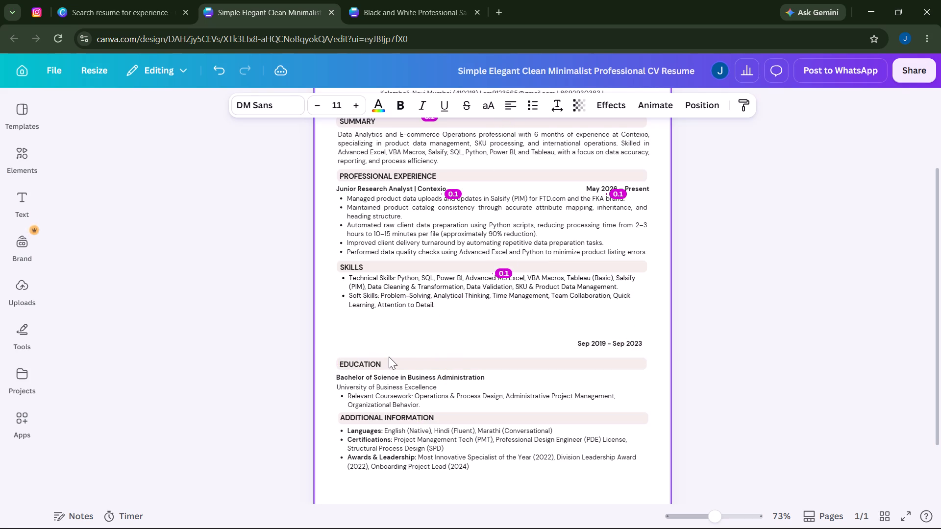
key("Up")
key("Up")
key("Up")
key("Up")
key("Up")
key("Up")
key("Up")
key("Up")
key("Up")
key("Up")
key("Up")
key("Up")
key("Up")
key("Up")
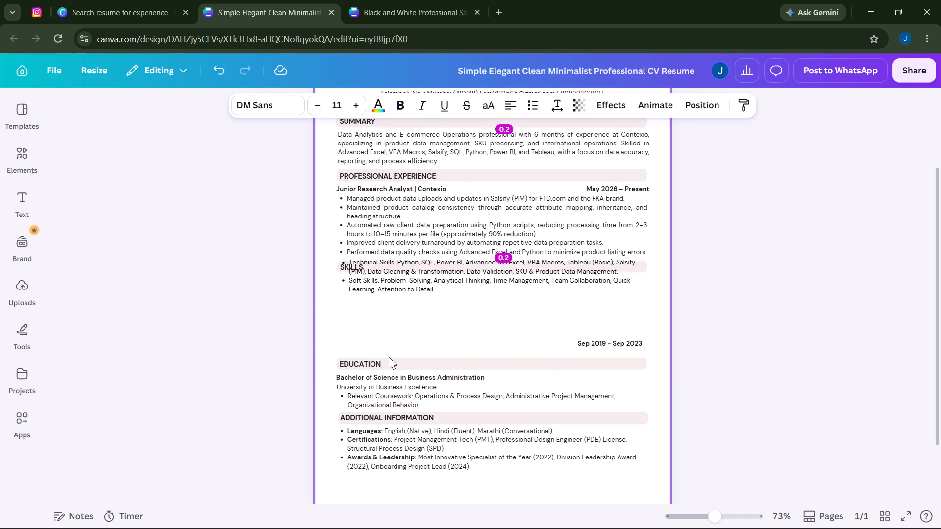
key("Up")
key("Up")
key("Up")
Shift the Skills text box sideways until its right edge lines up with the EDUCATION band's right edge.
key("Right")
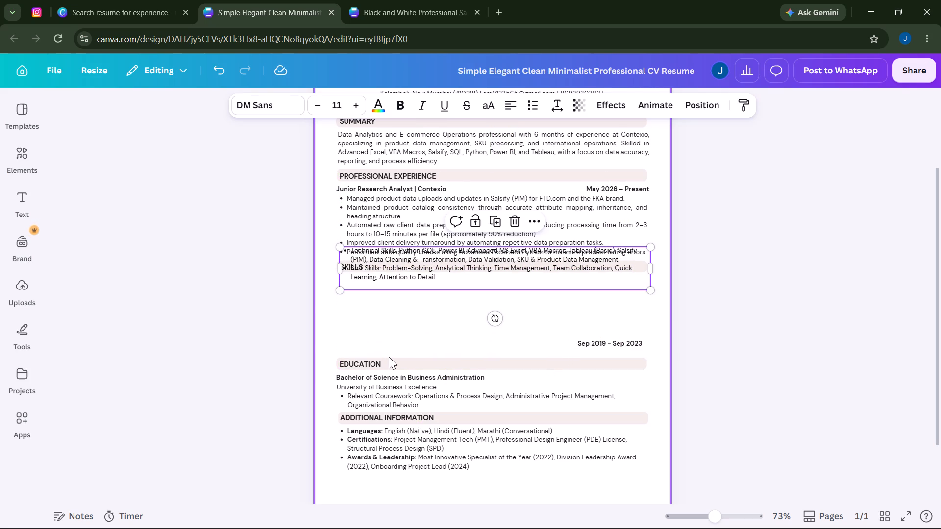
key("Left")
key("Left")
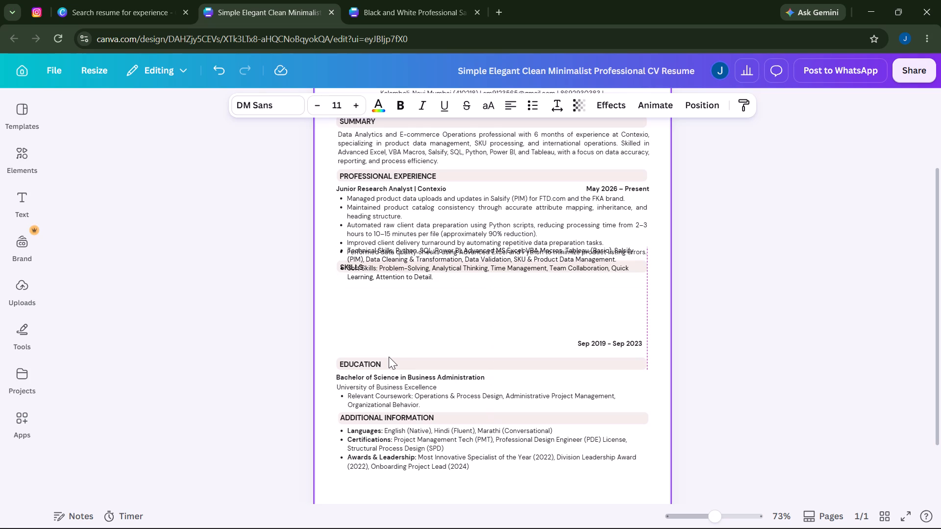
Lower the Skills text box until it sits just beneath the SKILLS heading band, with spacing similar to the experience section.
key("Down")
key("Down")
key("Down")
key("Down")
key("Down")
key("Down")
key("Down")
key("Down")
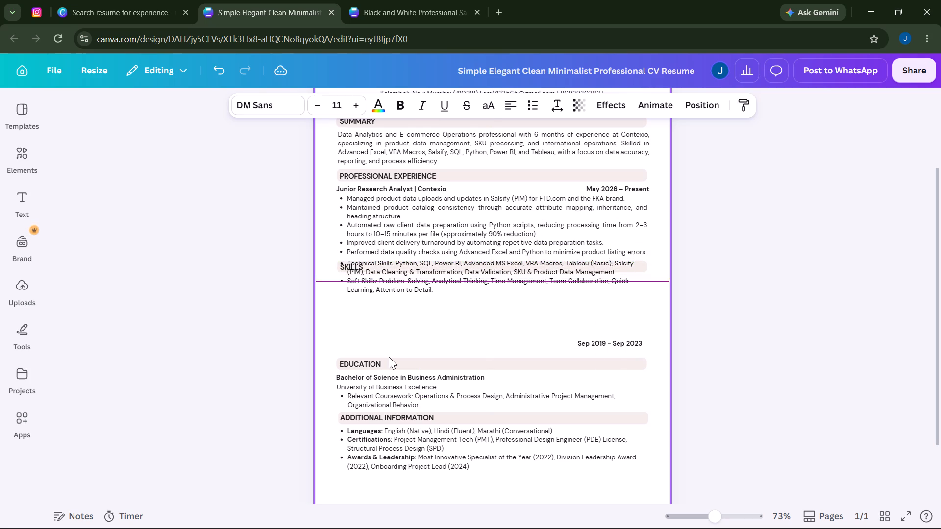
key("Down")
key("Down")
key("Down")
key("Down")
key("Down")
key("Down")
key("Down")
key("Down")
key("Down")
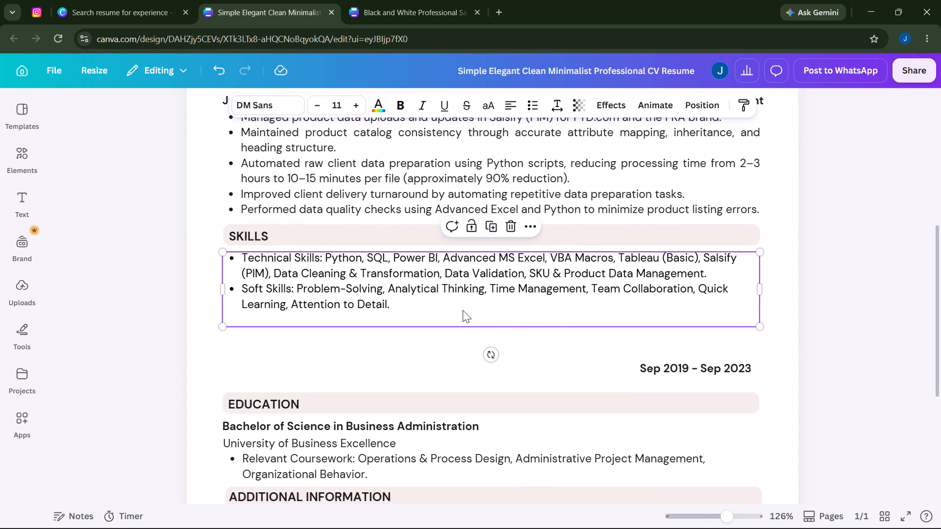
scroll(463, 310, "up", 1)
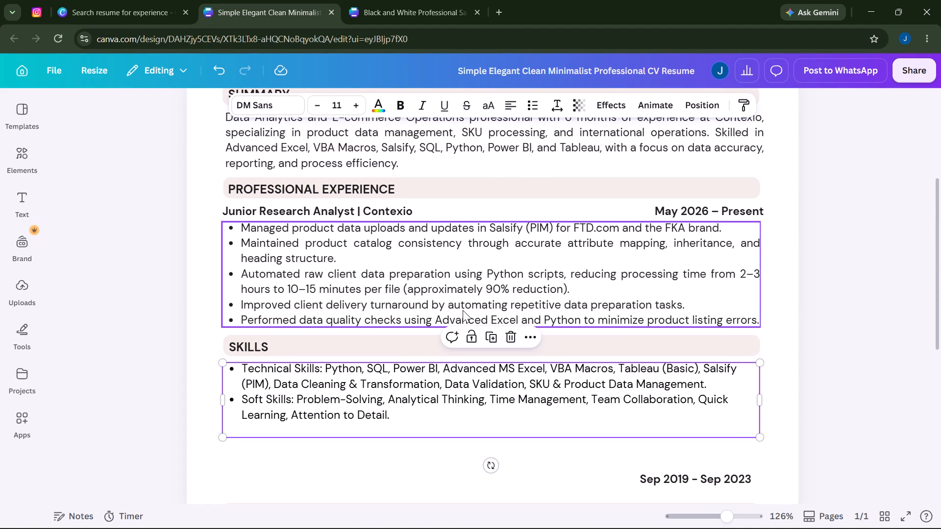
key("Down")
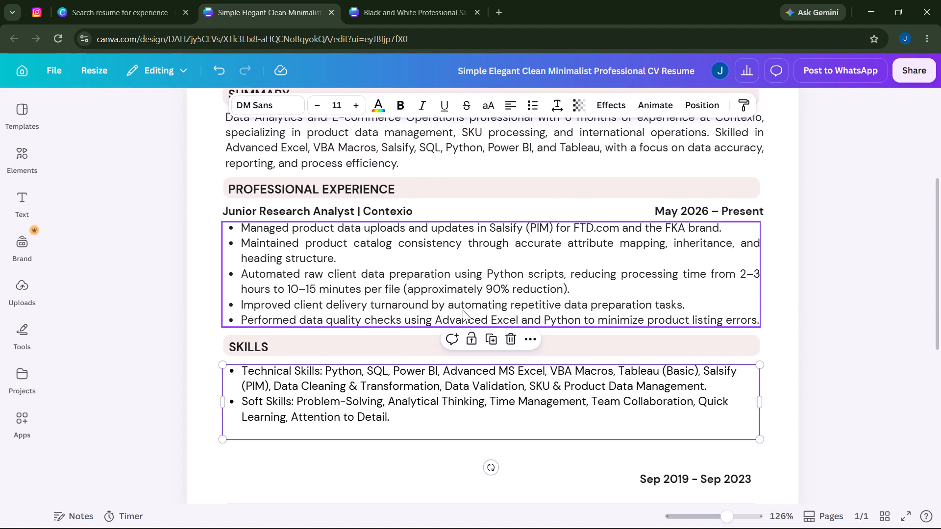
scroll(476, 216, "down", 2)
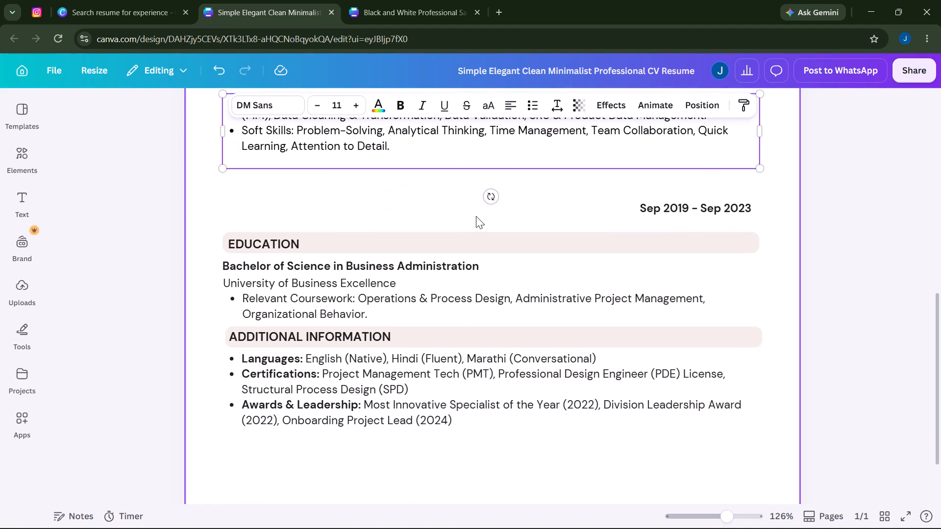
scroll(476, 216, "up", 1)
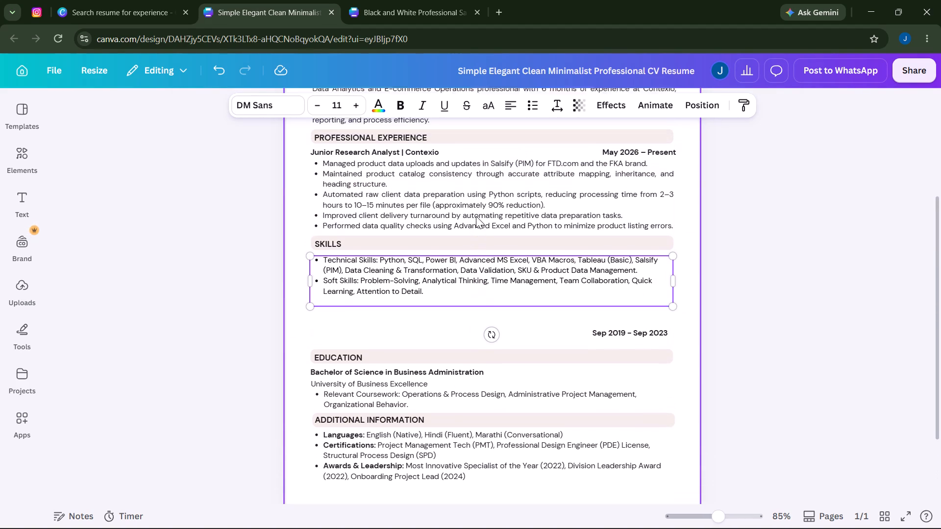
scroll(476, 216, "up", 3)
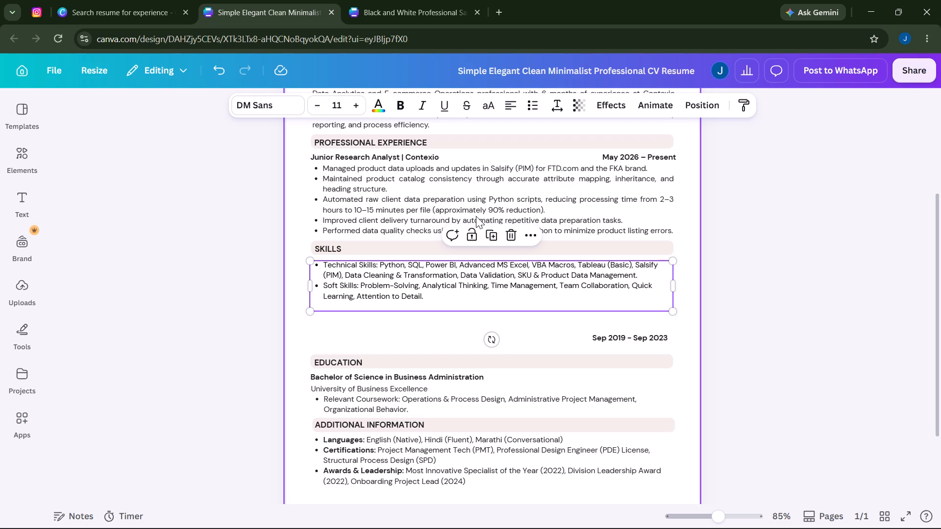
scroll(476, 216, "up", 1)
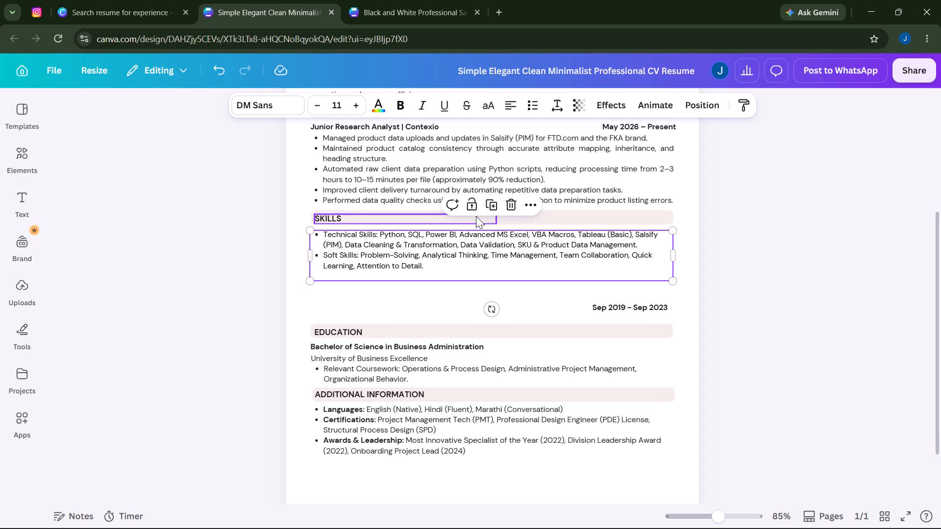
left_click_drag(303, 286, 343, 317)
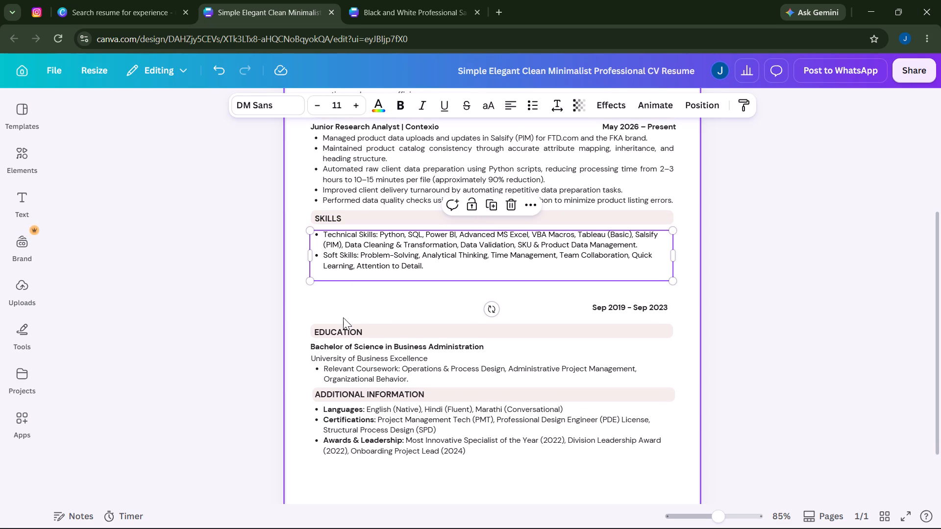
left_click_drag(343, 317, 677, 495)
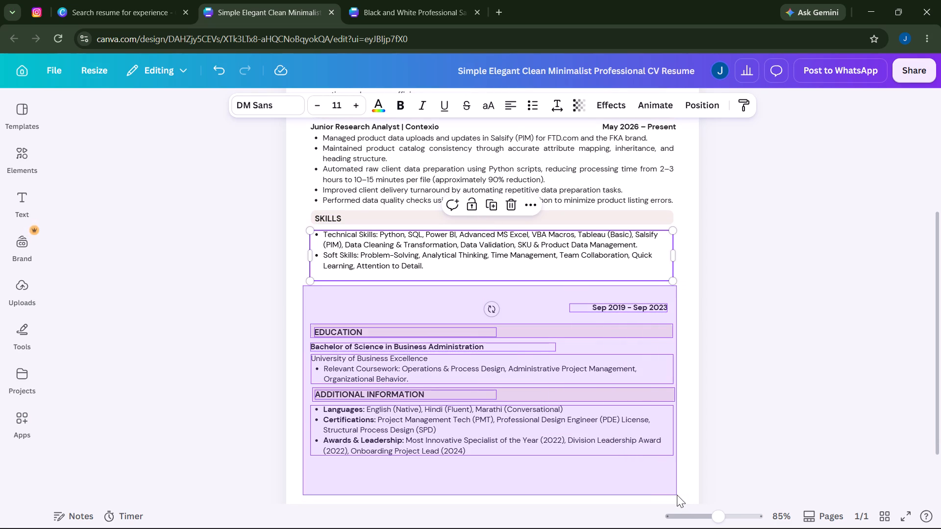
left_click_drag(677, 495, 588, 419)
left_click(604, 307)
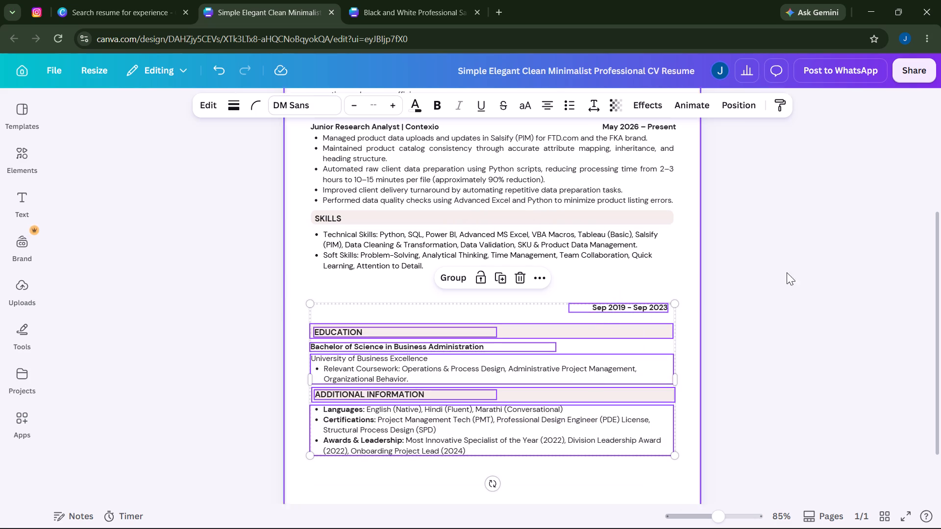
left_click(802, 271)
Move only the Sep 2019 – Sep 2023 date down past the EDUCATION heading onto the Bachelor of Science line.
left_click(619, 309)
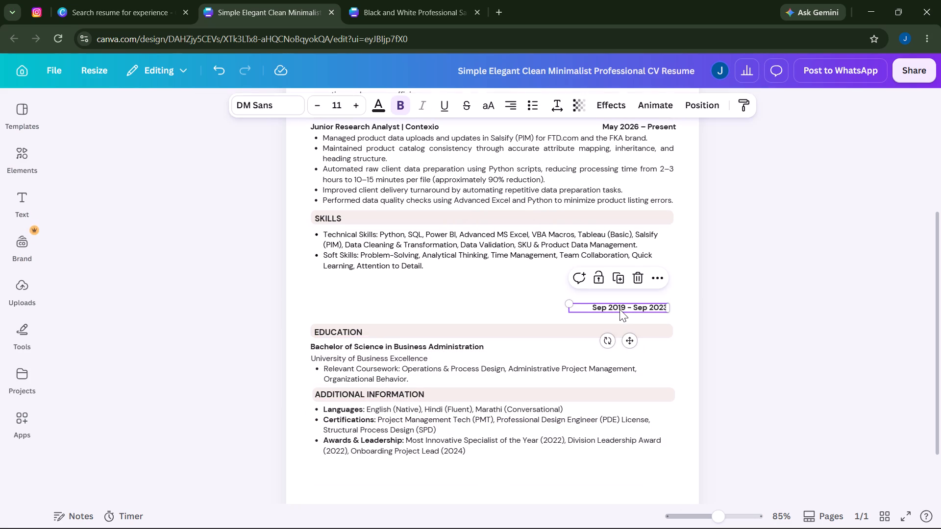
key("Down")
key("Down")
key("Down")
key("Down")
key("Down")
key("Down")
key("Down")
key("Down")
key("Down")
key("Down")
key("Down")
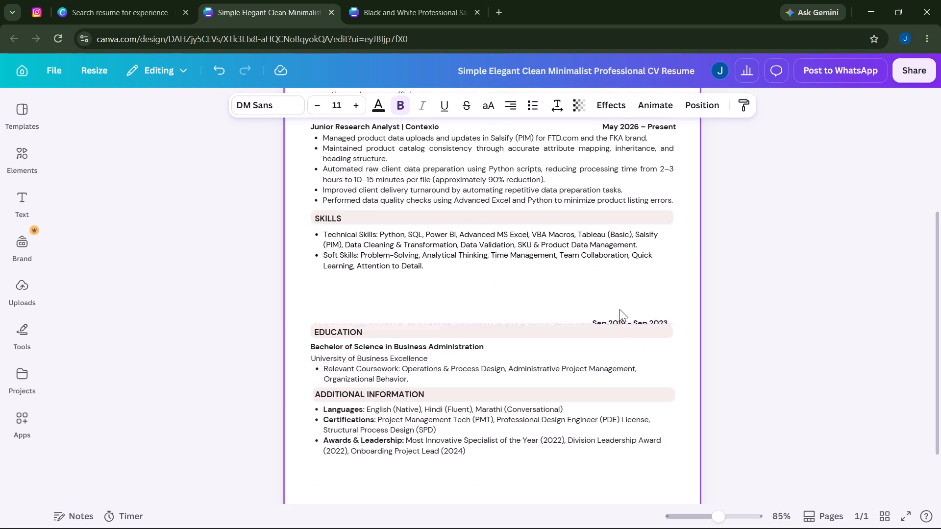
key("Down")
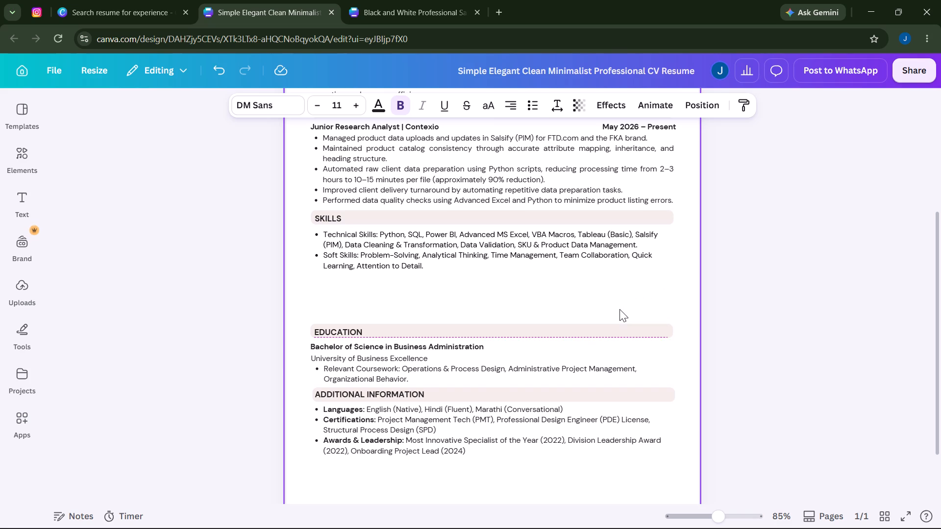
key("Down")
key("Down")
key("Down")
key("Down")
key("Down")
key("Down")
key("Down")
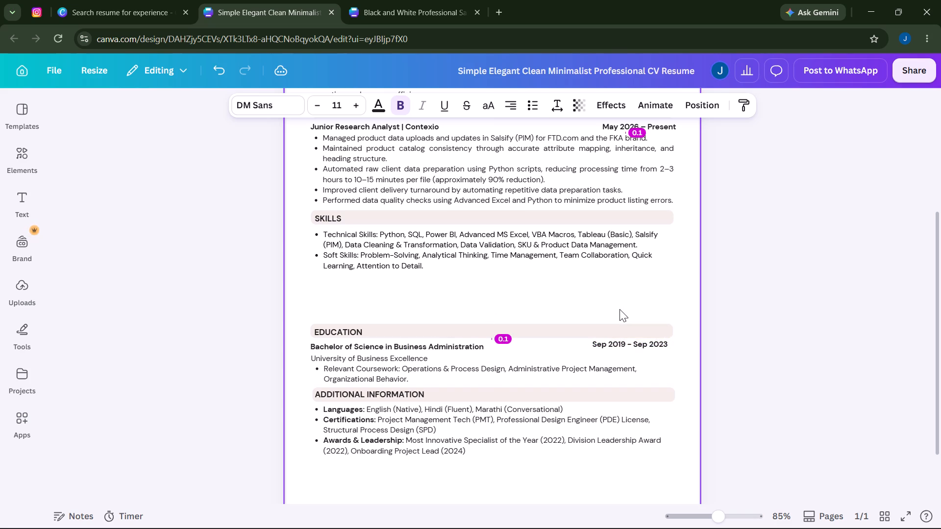
key("Down")
key("Up")
key("Down")
key("Down")
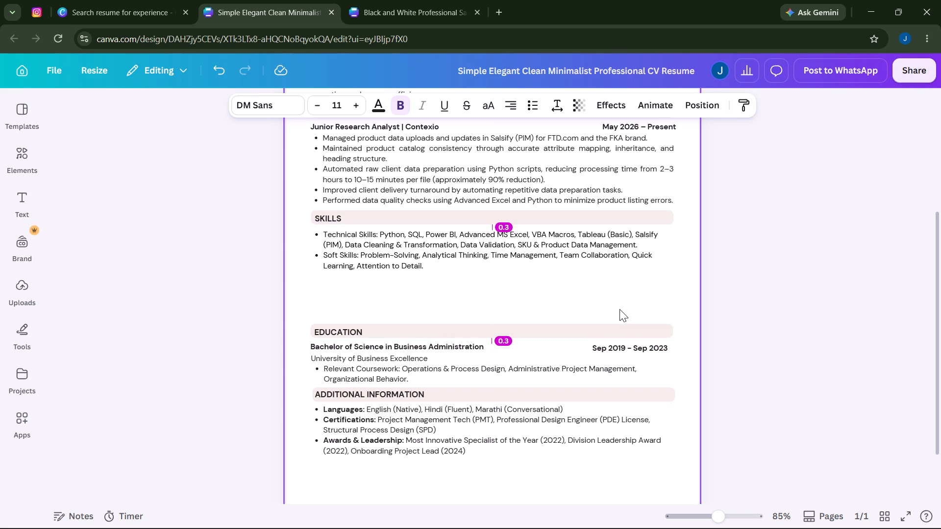
key("Down")
key("Up")
Slide the education date sideways over the end of the degree title and nudge it up slightly to level the two.
key("Left")
key("Left")
key("Left")
key("Left")
key("Left")
key("Left")
key("Left")
key("Left")
key("Left")
key("Left")
key("Left")
key("Left")
key("Left")
key("Left")
key("Left")
key("Left")
key("Left")
key("Left")
key("Left")
key("Left")
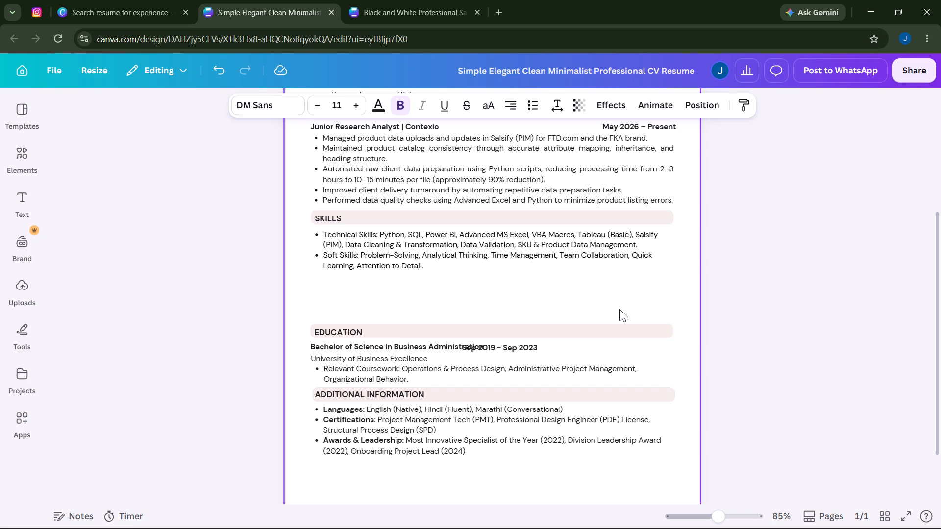
key("Up")
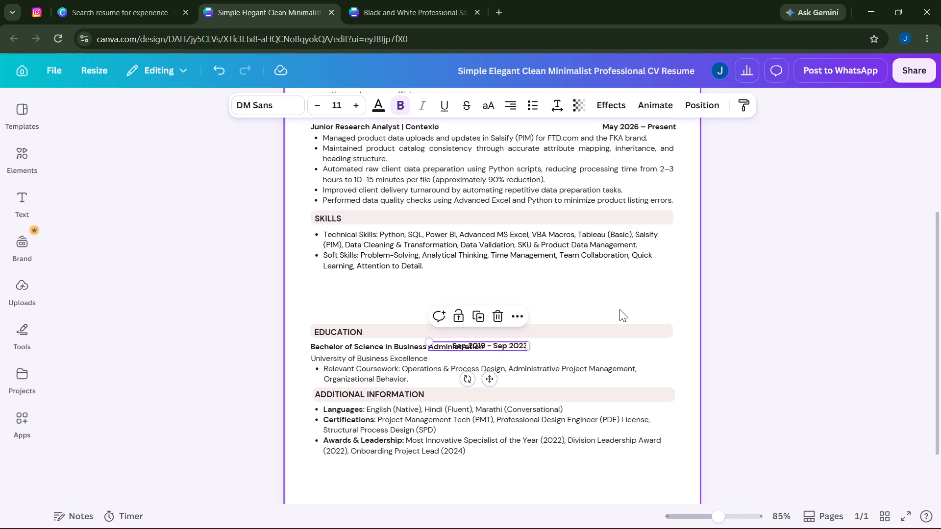
key("Down")
key("Up")
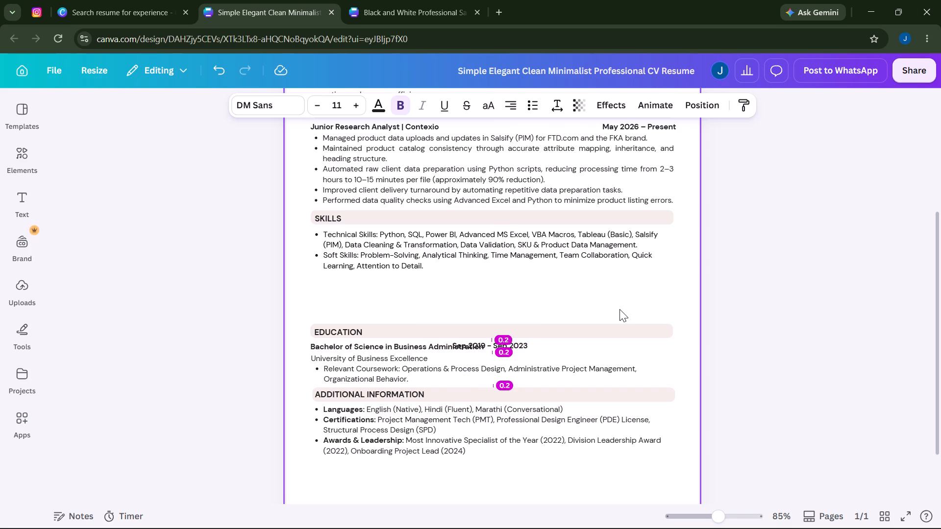
Shift the education date back to the page's right side until its right edge lines up with the May 2026 – Present date.
key("Right")
key("Right")
key("Right")
key("Right")
key("Right")
key("Right")
key("Right")
key("Right")
key("Right")
key("Right")
key("Right")
key("Right")
key("Right")
key("Right")
key("Right")
key("Right")
key("Right")
key("Right")
key("Right")
key("Right")
key("Right")
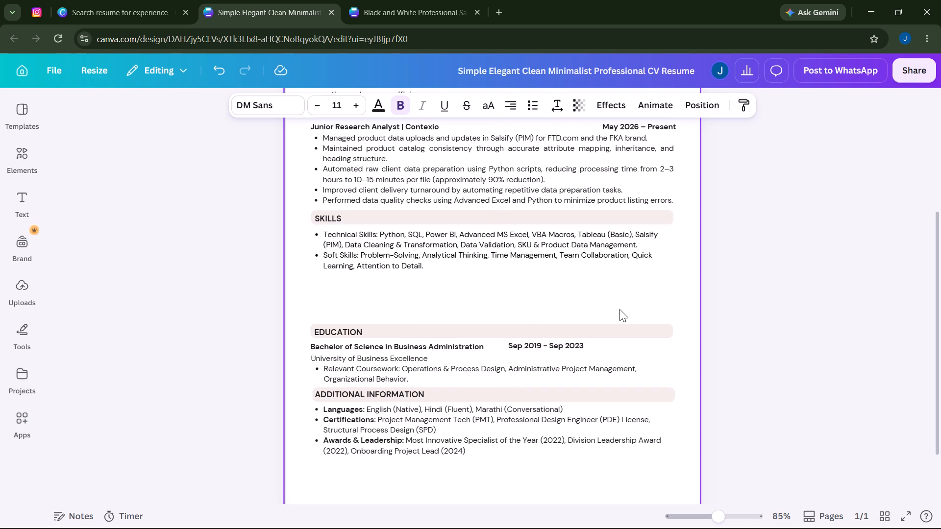
key("Right")
key("Right")
key("Right")
key("Right")
key("Right")
key("Right")
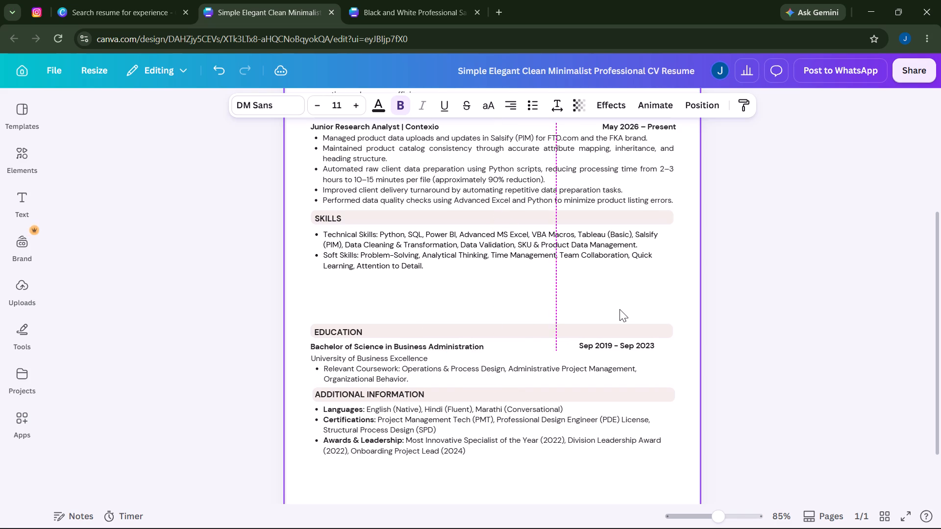
key("Right")
key("Right")
key("Right")
key("Right")
key("Right")
key("Right")
key("Right")
key("Right")
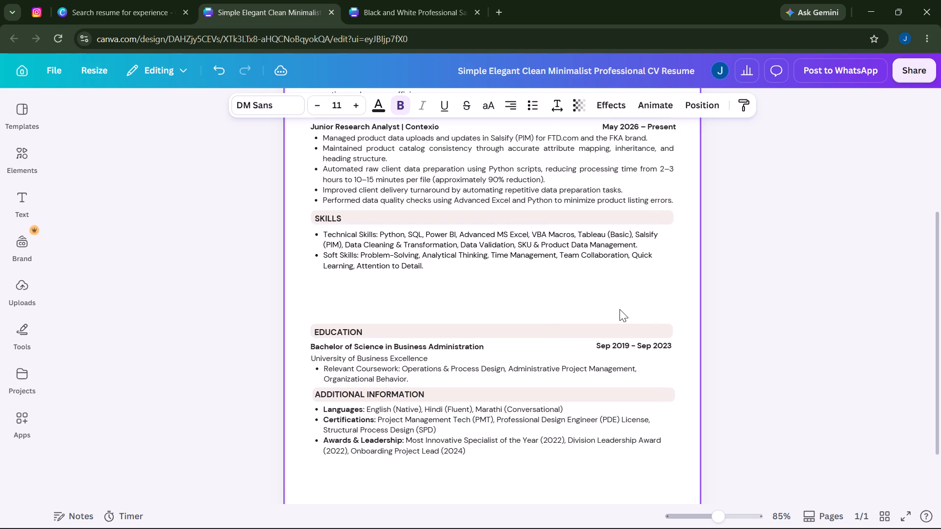
key("Right")
key("Right")
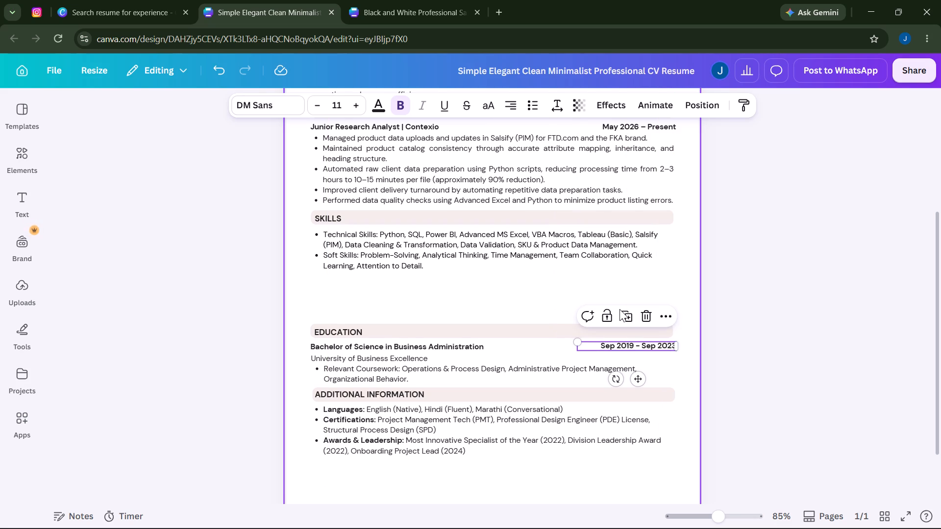
Move the Education and Additional Information sections, including the date, up together until the EDUCATION band sits just below the Skills text box.
left_click_drag(296, 318, 572, 459)
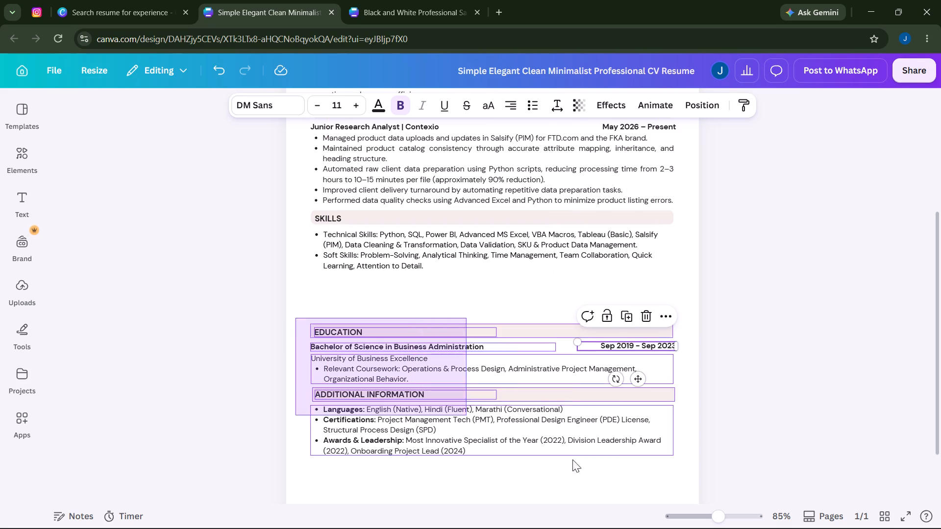
left_click_drag(572, 459, 653, 480)
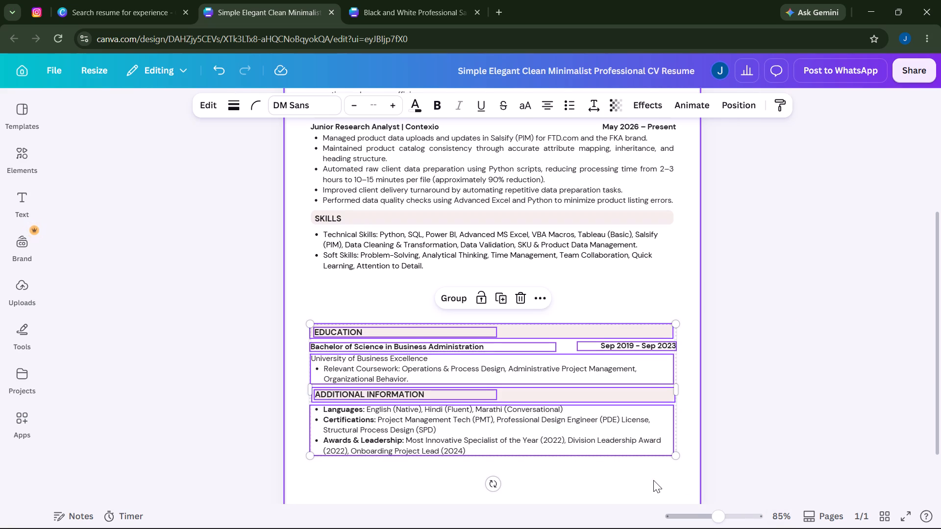
key("Up")
key("Up")
key("Up")
key("Up")
key("Up")
key("Up")
key("Up")
key("Up")
key("Up")
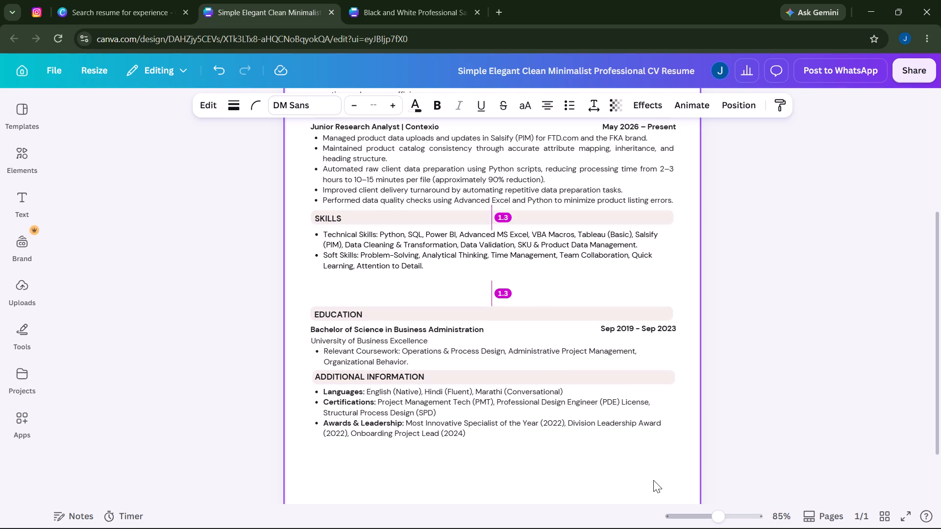
key("Up")
key("Up")
key("Up")
key("Up")
key("Up")
key("Up")
key("Up")
key("Up")
key("Up")
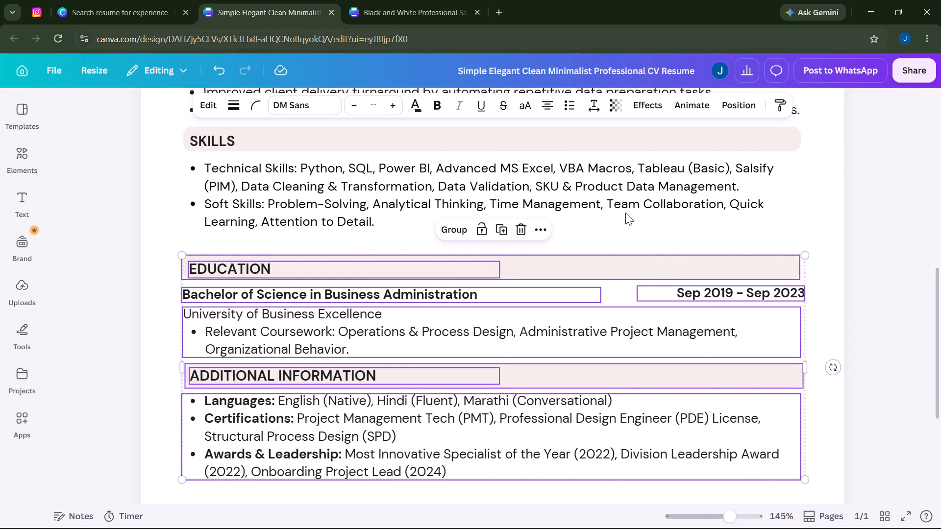
Fine-tune the combined sections' height so the EDUCATION band slightly overlaps the Skills box's empty bottom, leaving a small gap under the skills text.
scroll(588, 297, "up", 1)
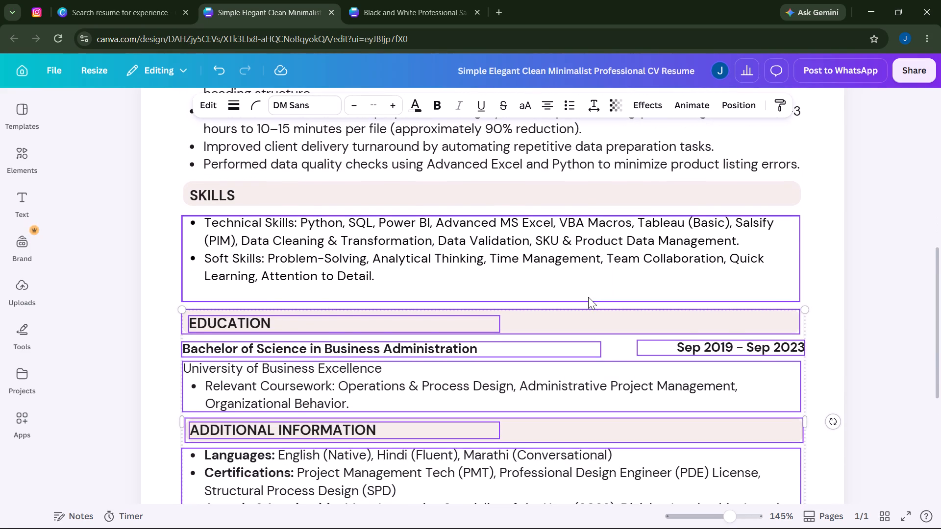
key("Up")
key("Up")
key("Up")
key("Up")
key("Up")
key("Up")
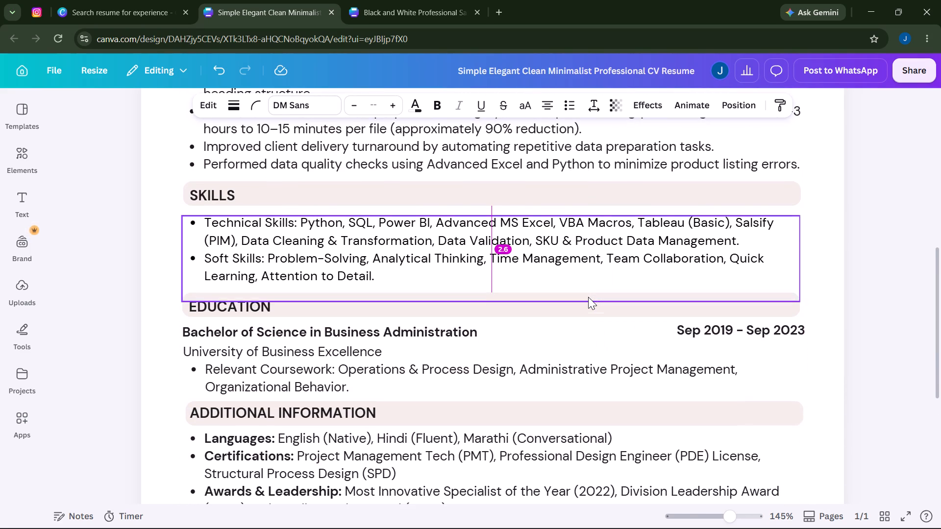
key("Up")
key("Up")
key("Down")
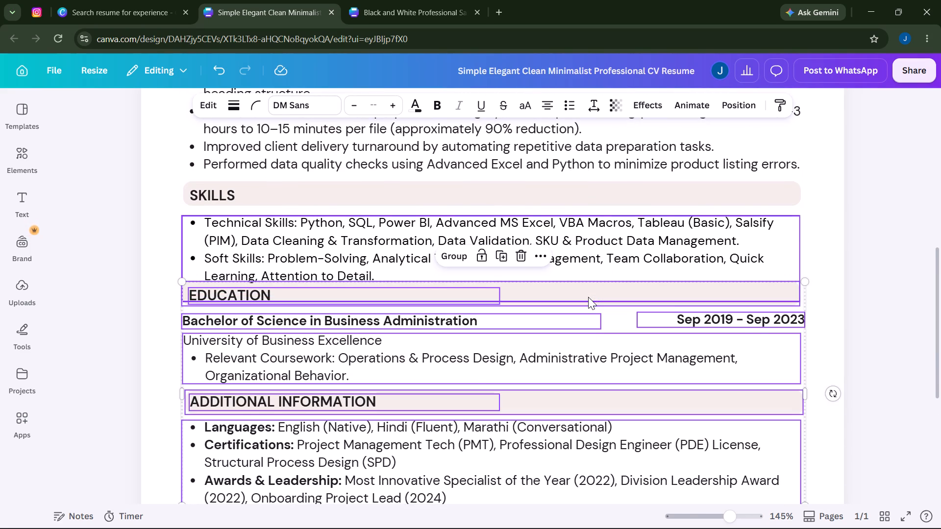
key("Down")
key("Down")
key("Down")
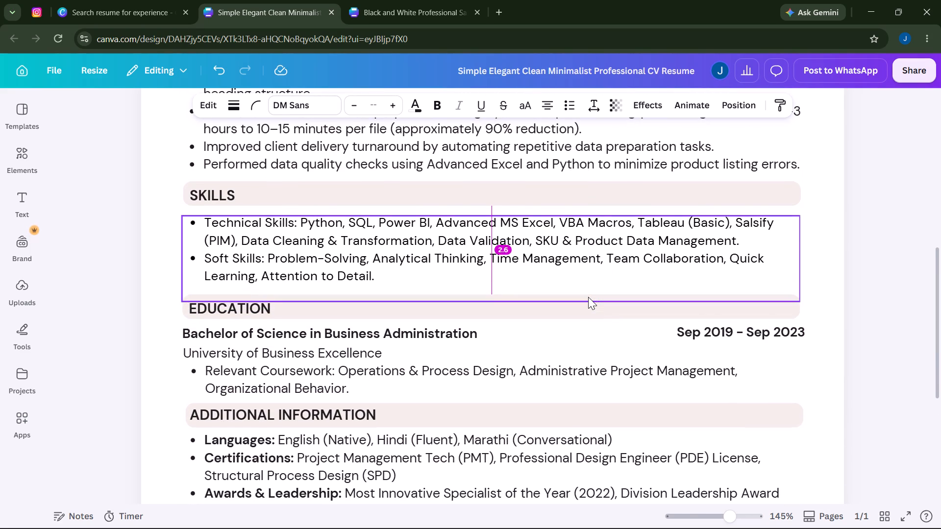
key("Up")
key("Down")
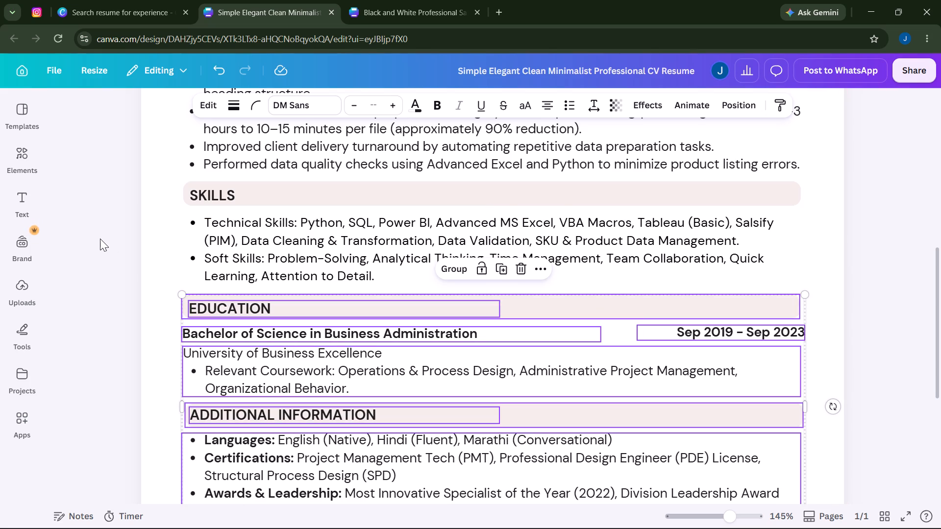
left_click(100, 239)
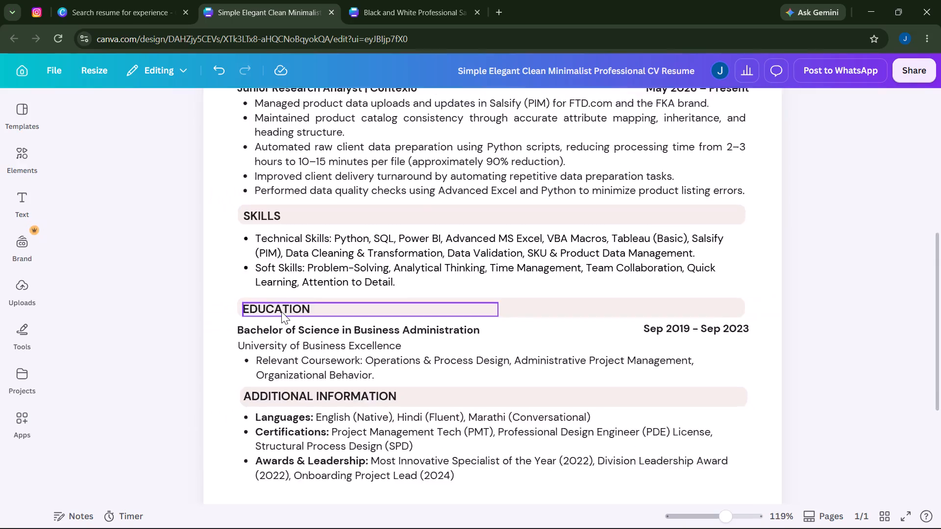
Check the updated resume's upper sections, then switch to the ChatGPT window with the Professional Resume Summary conversation.
scroll(281, 312, "up", 1)
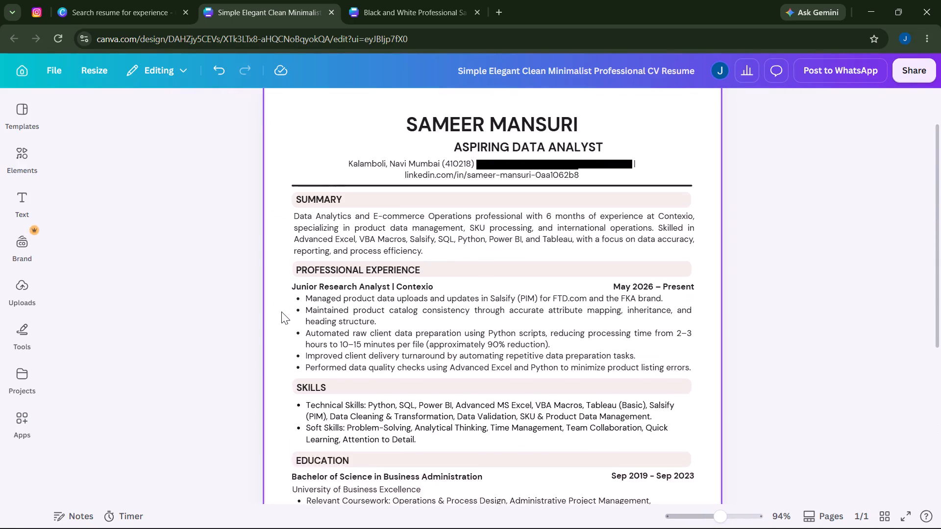
scroll(281, 312, "up", 1)
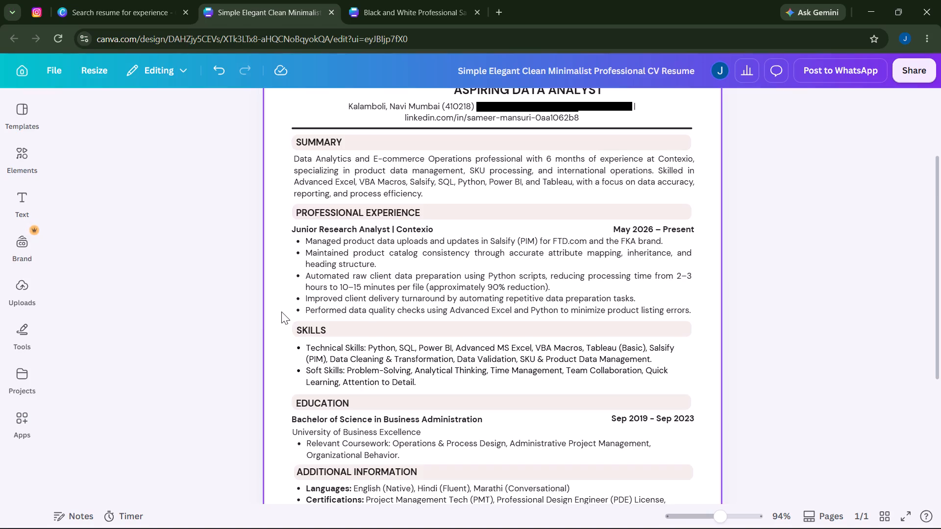
key("alt+Tab")
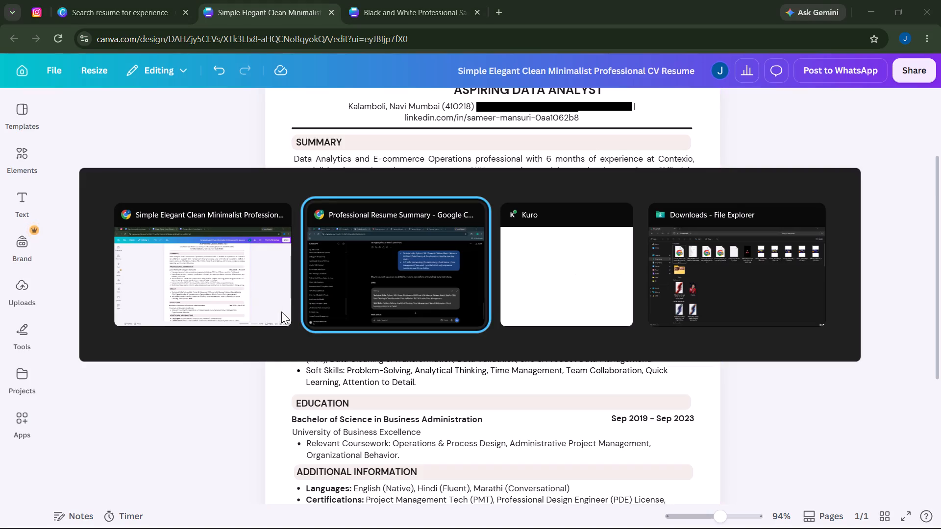
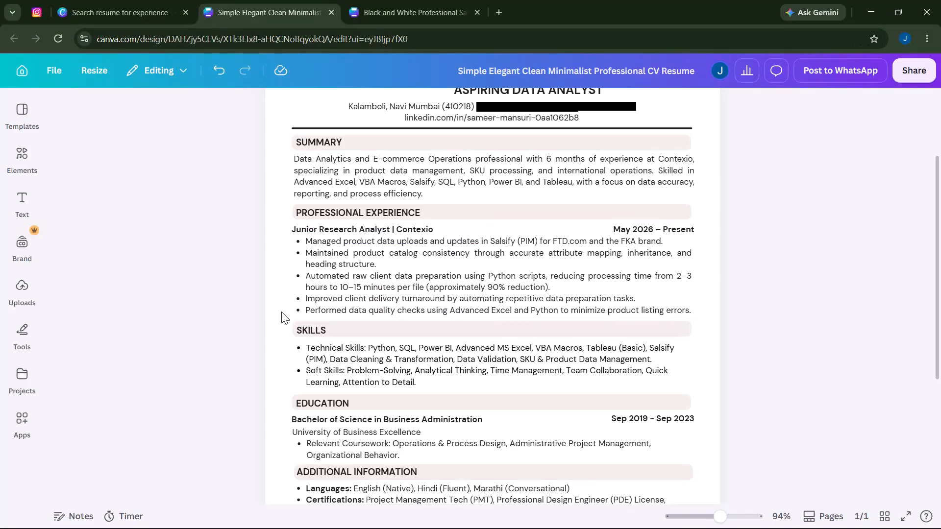
scroll(419, 332, "down", 1)
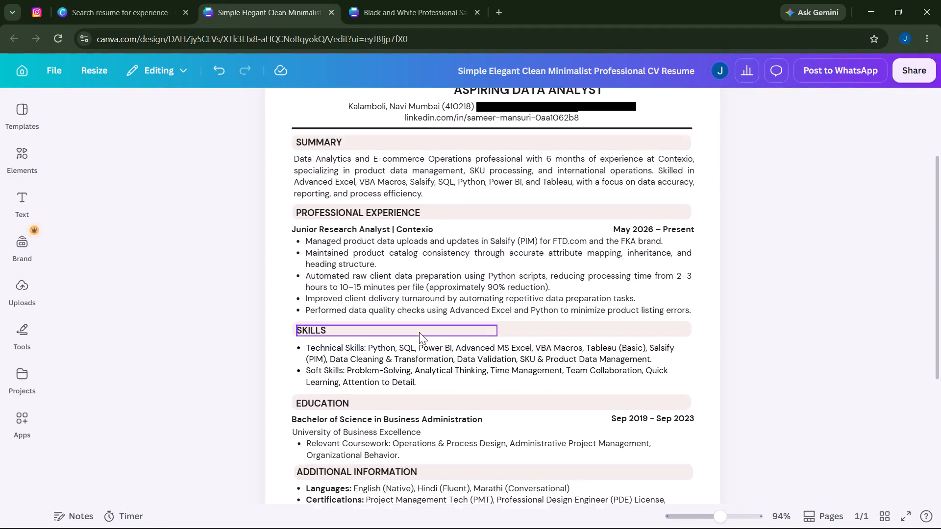
scroll(419, 332, "down", 1)
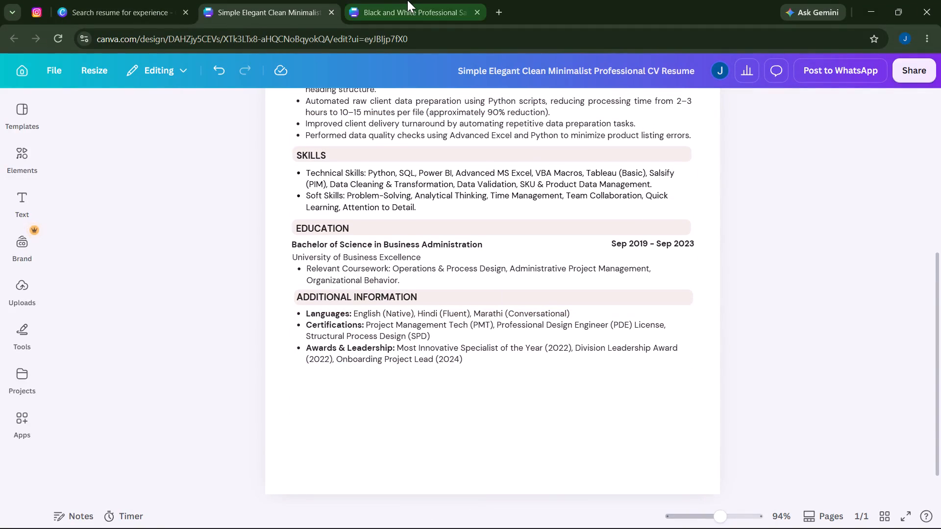
left_click(407, 0)
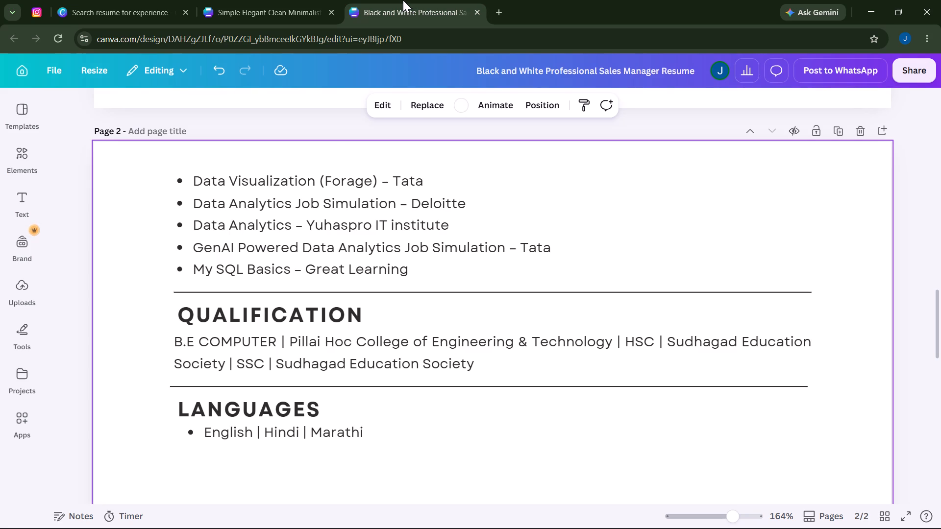
scroll(303, 229, "up", 4)
scroll(303, 229, "down", 2)
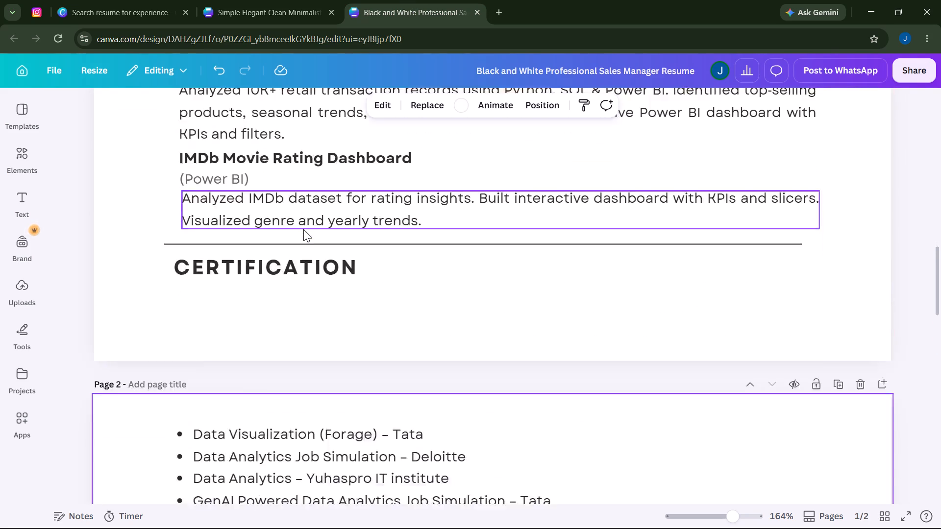
scroll(303, 229, "down", 3)
scroll(303, 229, "up", 3)
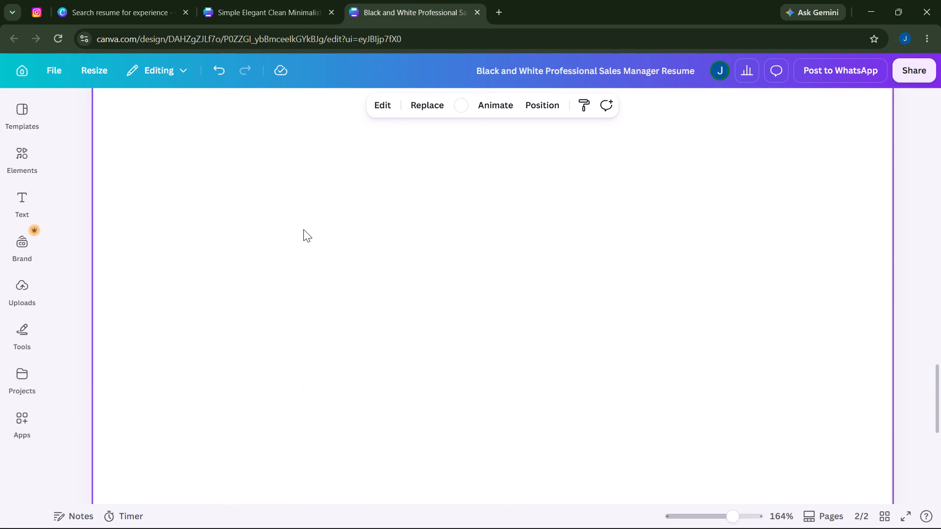
scroll(303, 229, "up", 1)
scroll(468, 256, "up", 5)
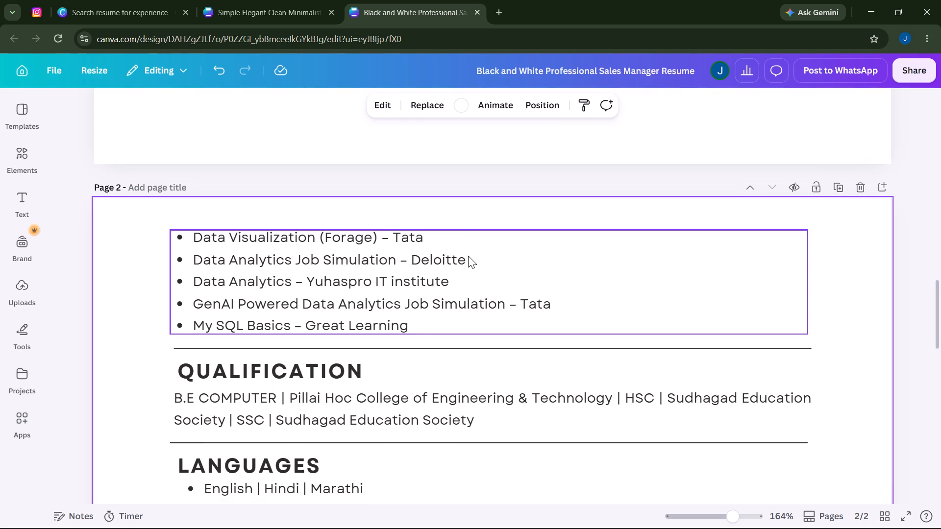
left_click(369, 398)
triple_click(369, 398)
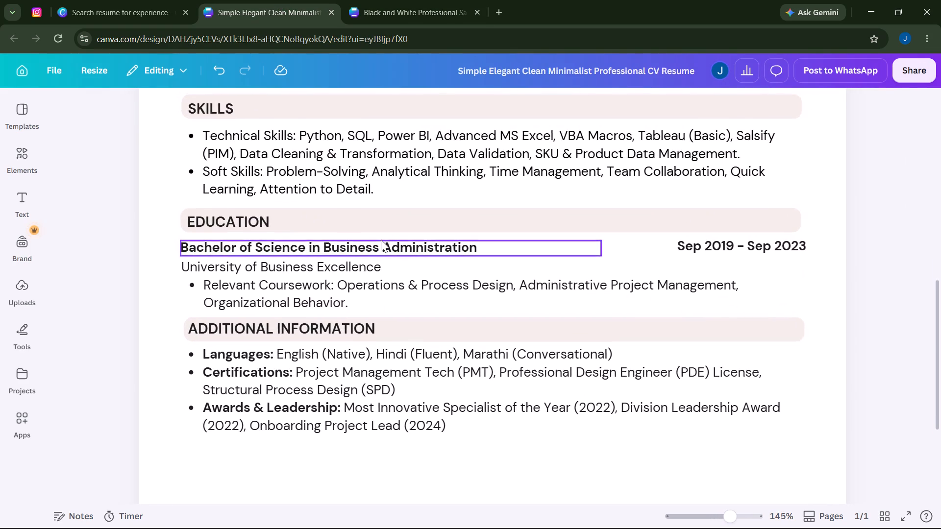
scroll(381, 240, "down", 2)
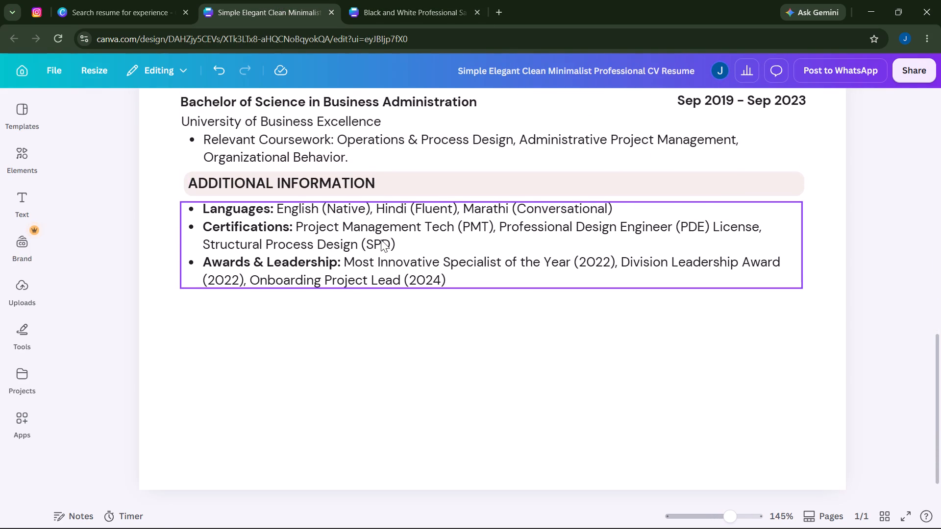
left_click(348, 381)
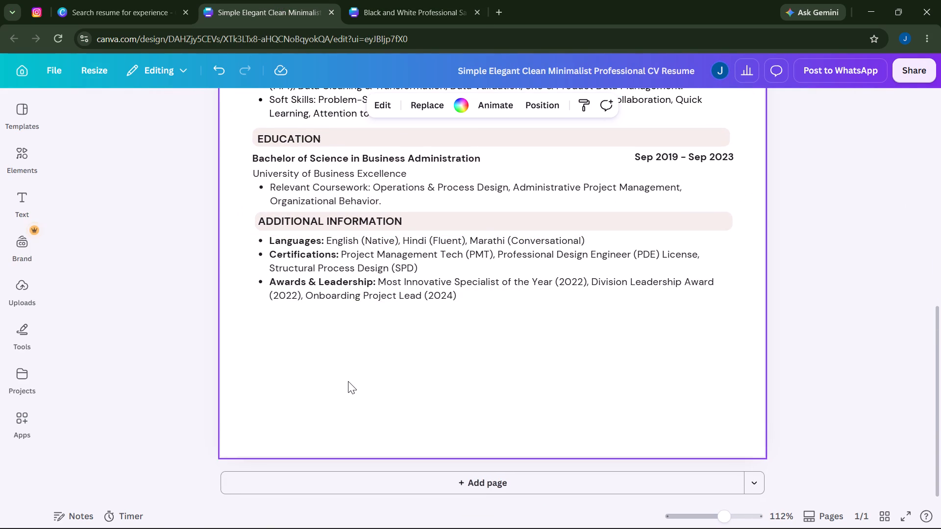
key("ctrl+v")
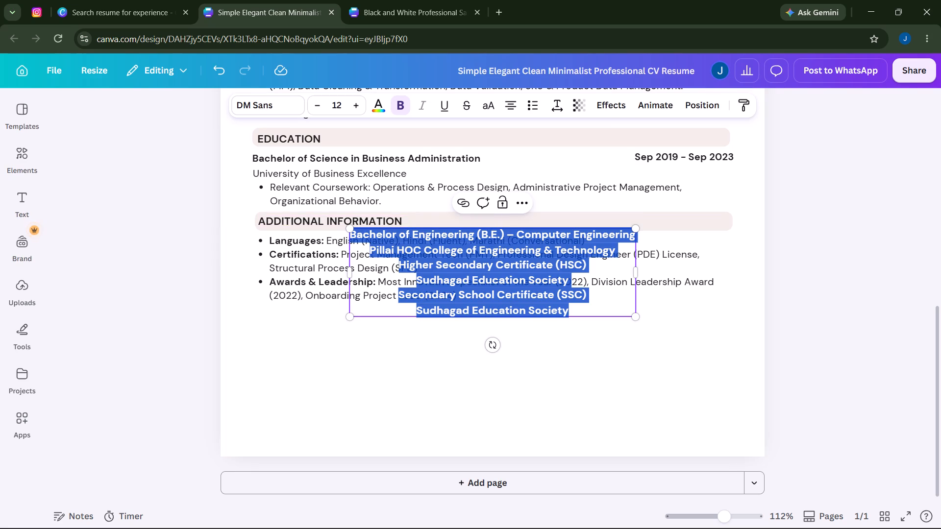
left_click(374, 343)
left_click_drag(380, 311, 310, 404)
left_click(310, 404)
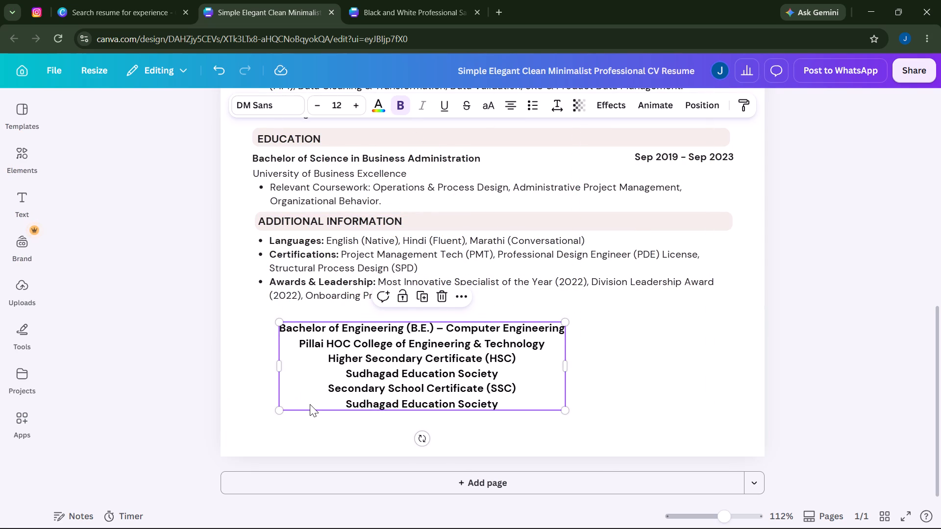
left_click(249, 346)
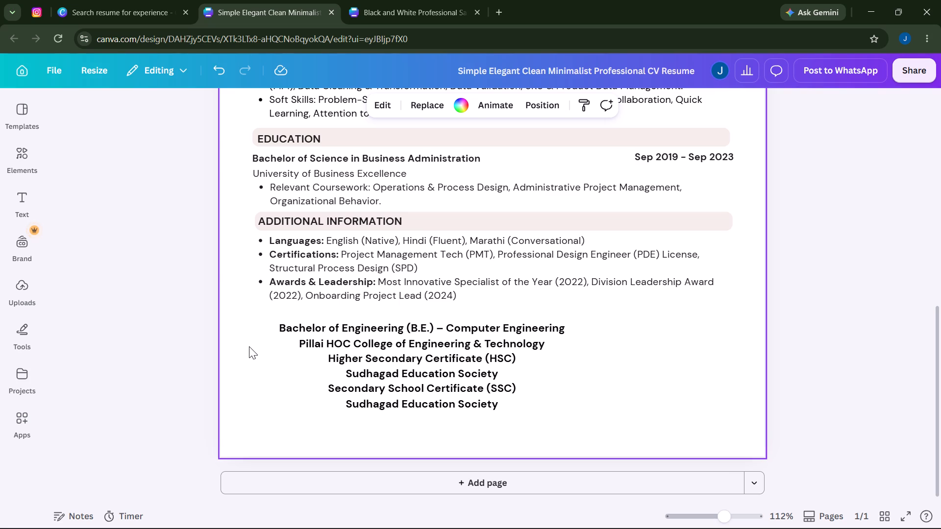
Replace the degree title under EDUCATION with "Bachelor of Engineering (B.E.) – Computer Engineering", copied from the pasted block's first line.
left_click(287, 330)
double_click(287, 330)
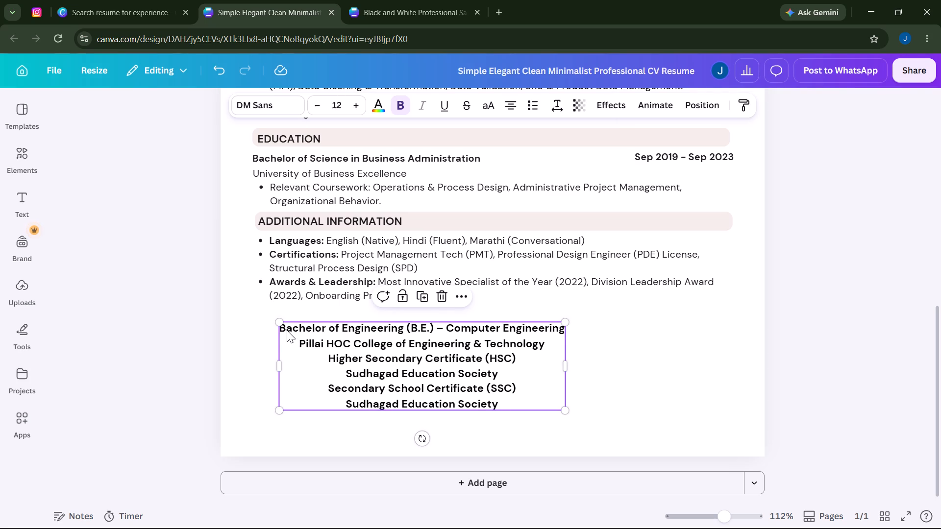
left_click(287, 330)
key("Left")
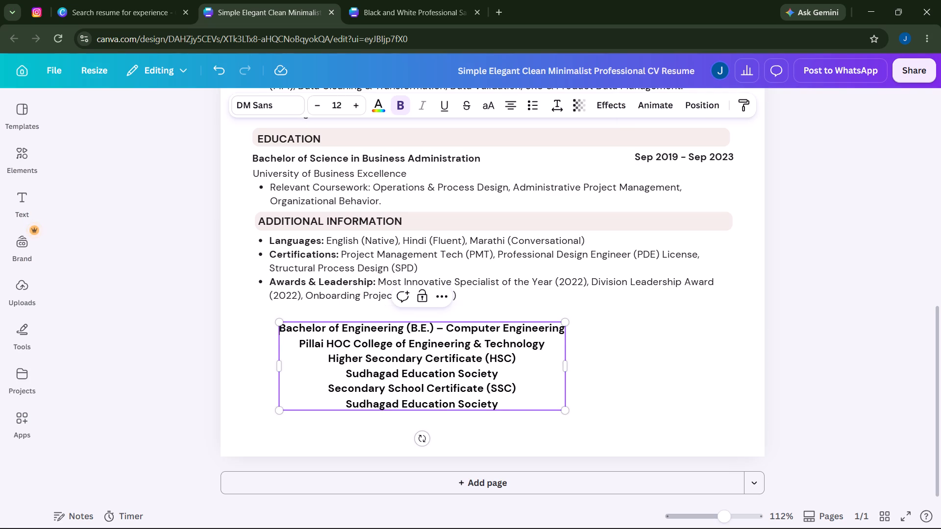
key("shift+Right")
key("shift+Right")
key("shift+Right")
key("shift+Right")
key("shift+Right")
key("shift+Right")
key("shift+Right")
key("shift+Right")
key("shift+Right")
key("shift+Right")
key("shift+Right")
key("shift+Right")
key("shift+Right")
key("shift+Right")
key("shift+Right")
key("shift+Right")
key("shift+Right")
key("shift+Right")
key("shift+Right")
key("shift+Right")
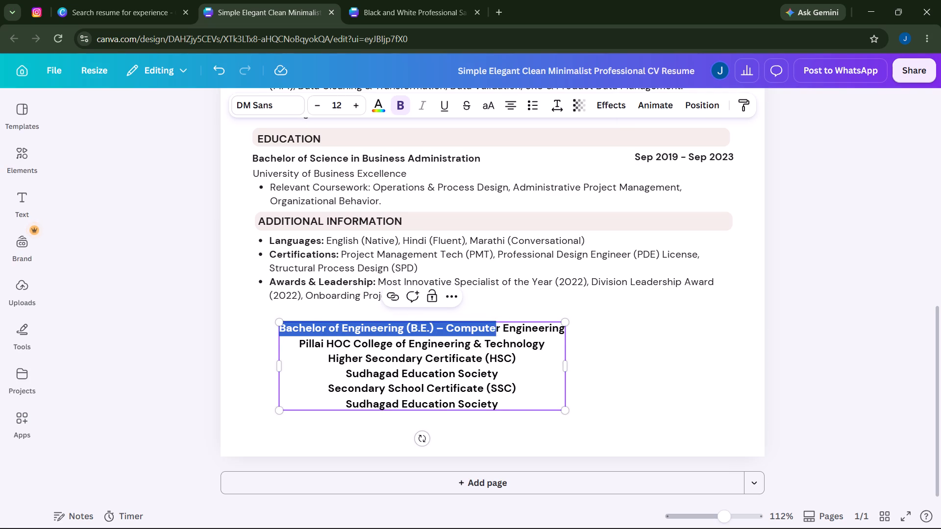
key("shift+Right")
key("shift+Right")
key("ctrl+c")
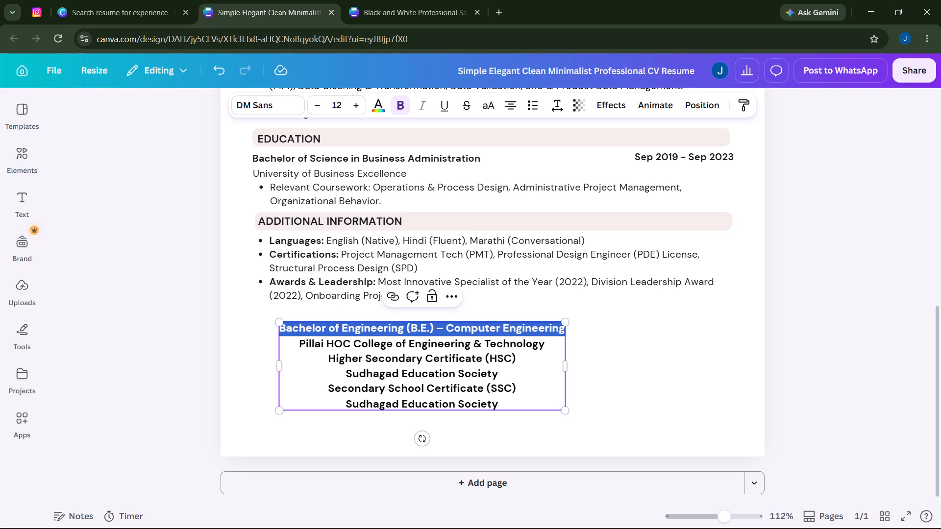
left_click(293, 155)
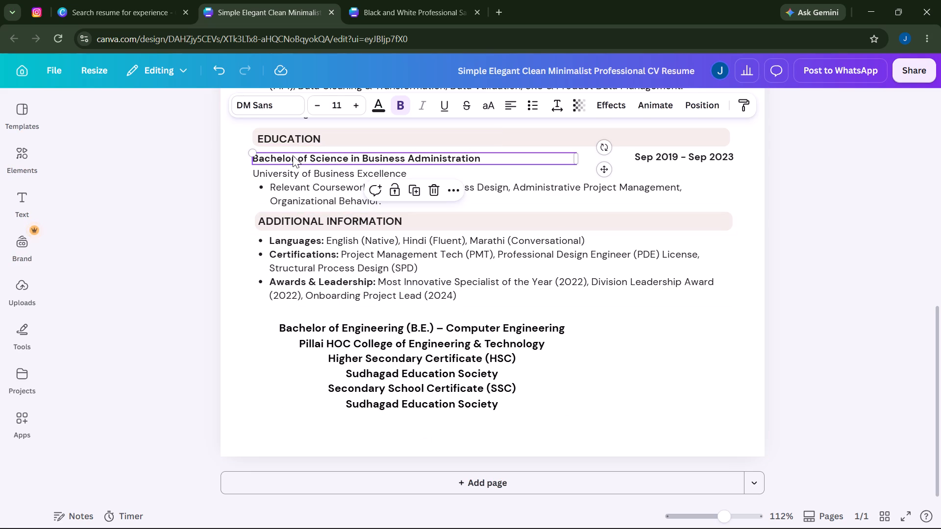
double_click(293, 155)
key("ctrl+v")
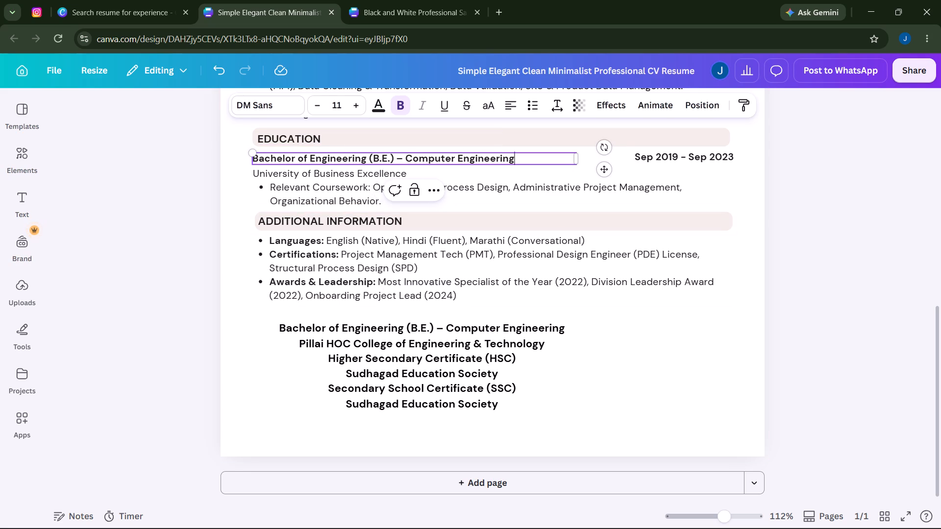
Copy the "Pillai HOC College of Engineering & Technology" line from the pasted education block.
double_click(363, 358)
left_click(332, 351)
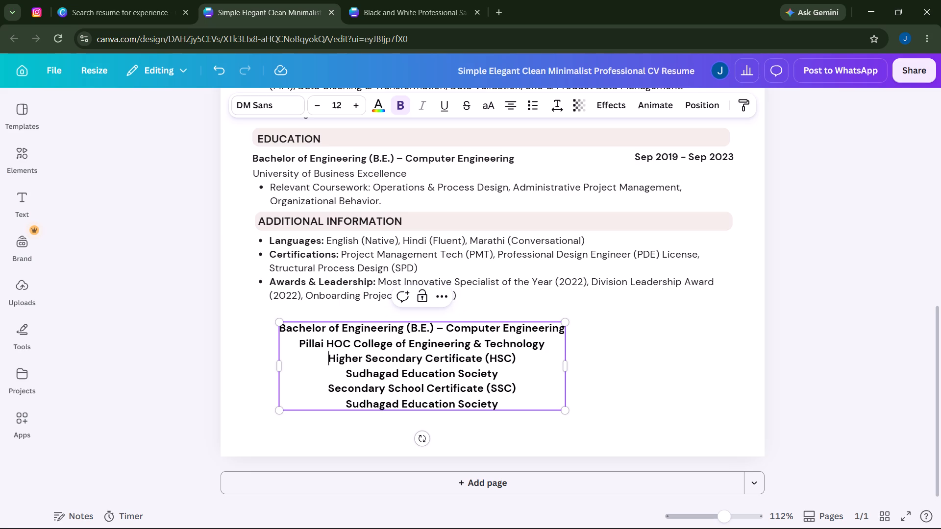
left_click(316, 346)
key("Left")
key("Left")
key("Left")
key("Left")
key("shift+Right")
key("shift+Right")
key("shift+Right")
key("shift+Right")
key("shift+Right")
key("shift+Right")
key("shift+Right")
key("shift+Right")
key("shift+Right")
key("shift+Right")
key("shift+Right")
key("shift+Right")
key("shift+Right")
key("shift+Right")
key("shift+Right")
key("shift+Right")
key("shift+Right")
key("shift+Right")
key("shift+Right")
key("shift+Right")
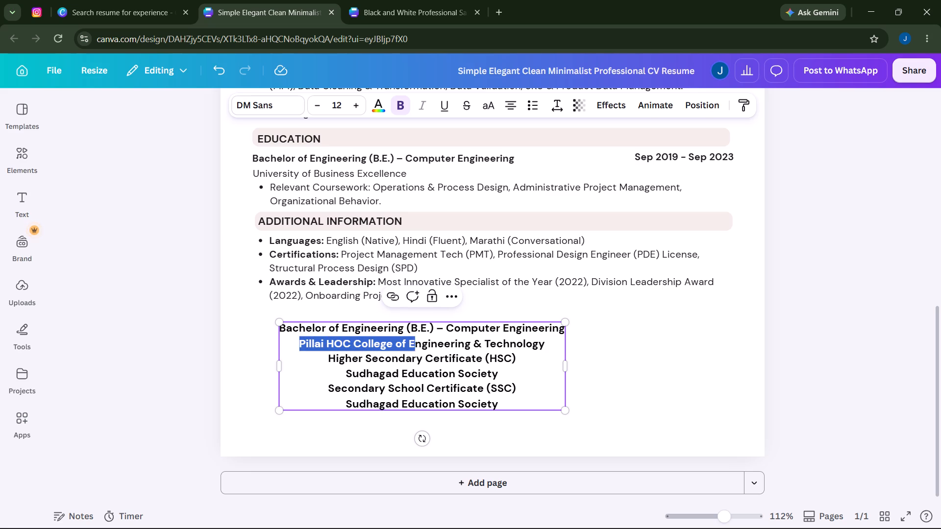
key("shift+Right")
key("shift+Right")
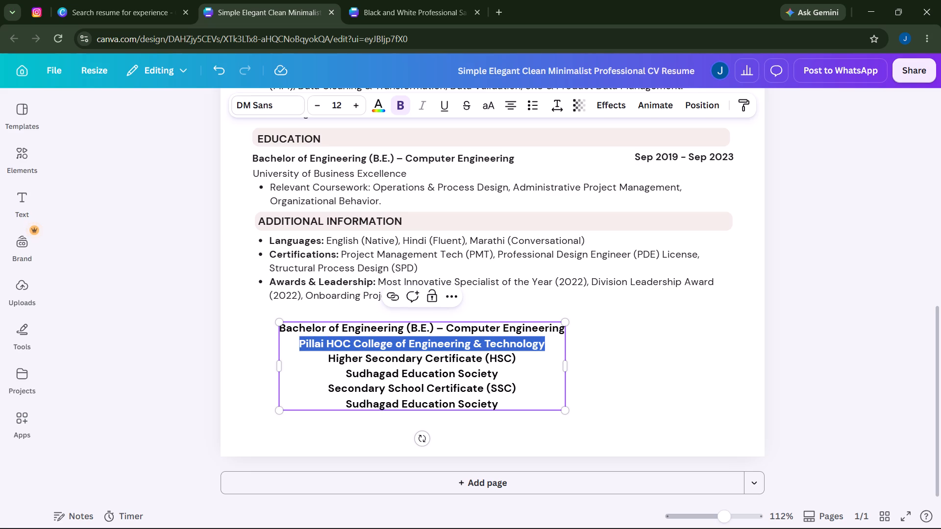
key("ctrl+c")
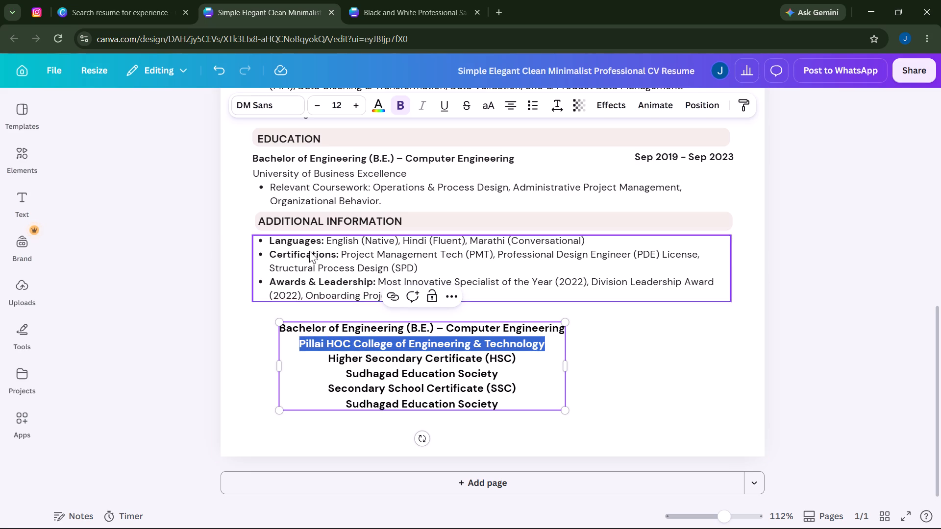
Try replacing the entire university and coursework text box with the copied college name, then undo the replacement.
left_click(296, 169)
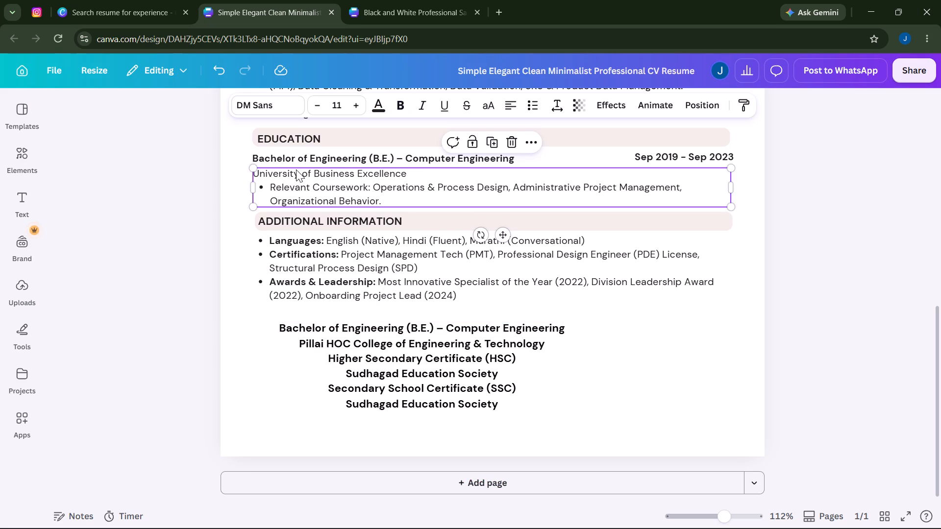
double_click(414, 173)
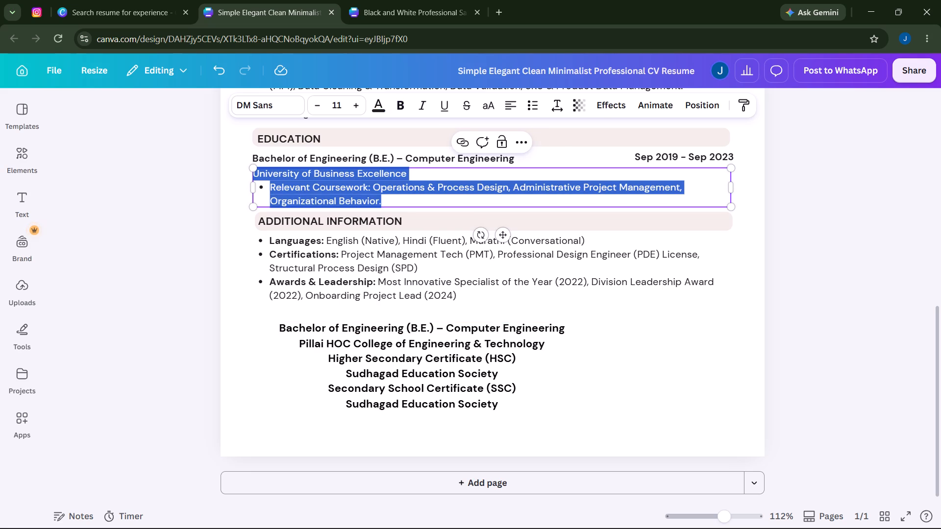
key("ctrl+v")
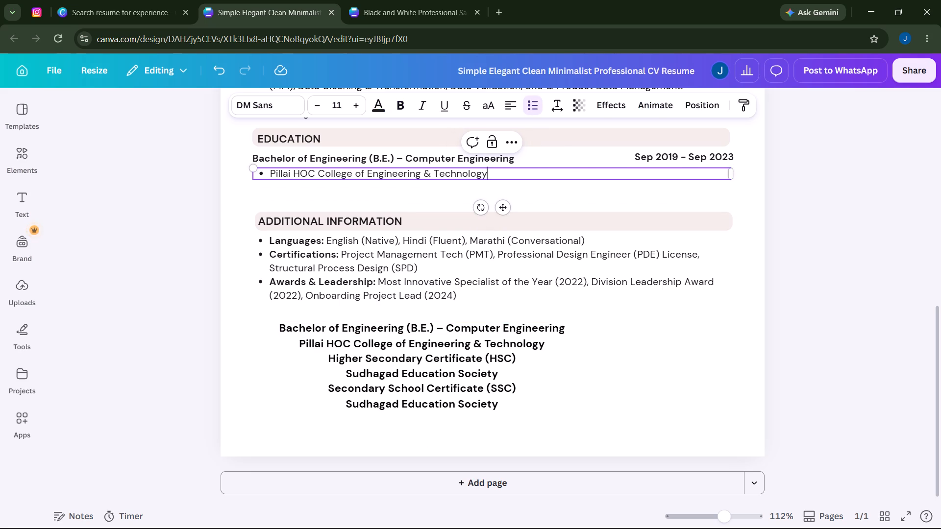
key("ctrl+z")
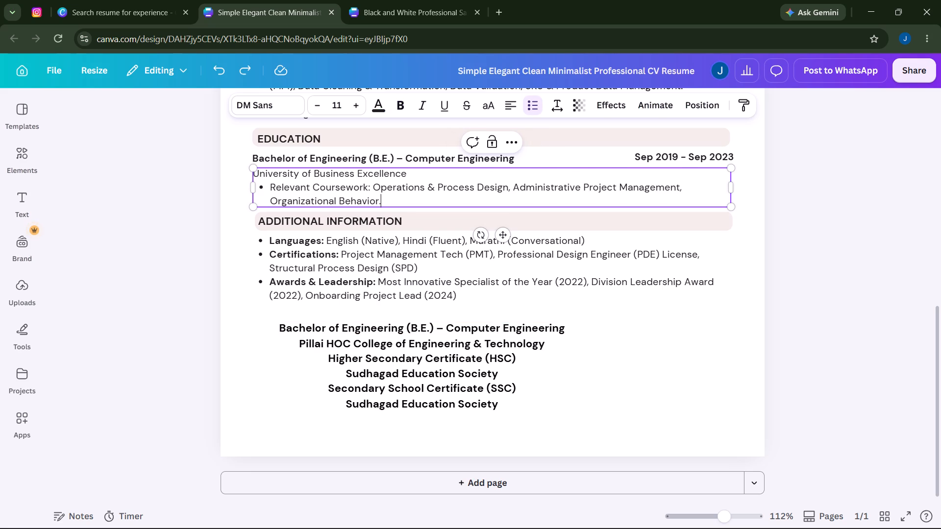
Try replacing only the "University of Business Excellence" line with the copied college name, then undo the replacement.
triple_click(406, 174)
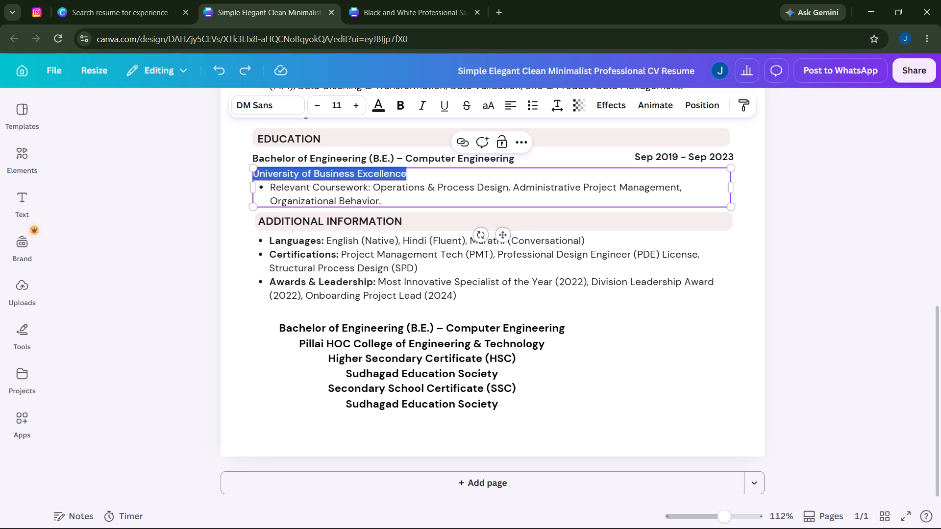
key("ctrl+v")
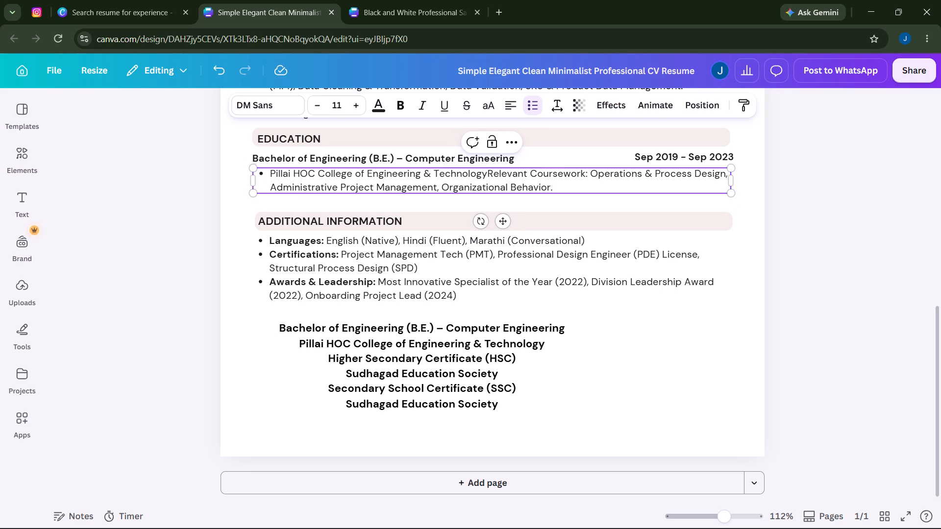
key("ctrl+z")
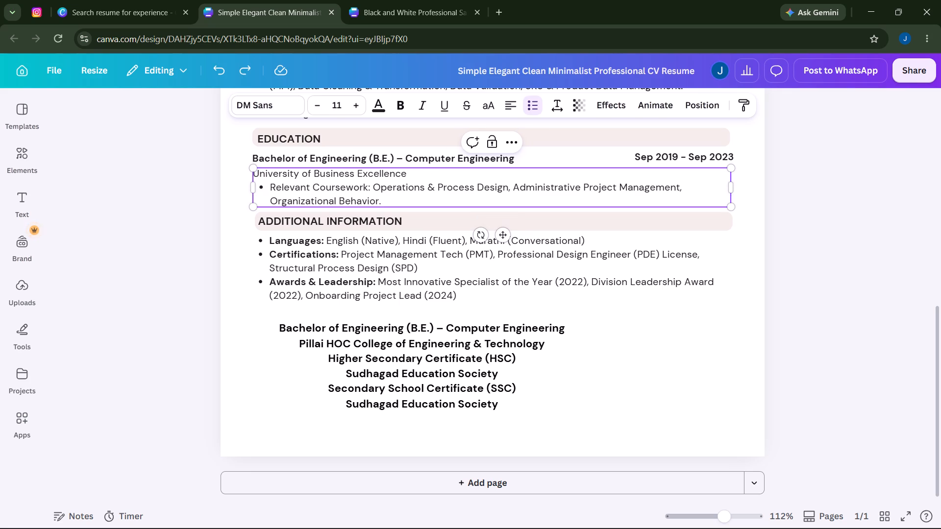
Replace the whole university and coursework text with "Pillai HOC College of Engineering & Technology" and remove its bullet.
key("ctrl+a")
key("ctrl+v")
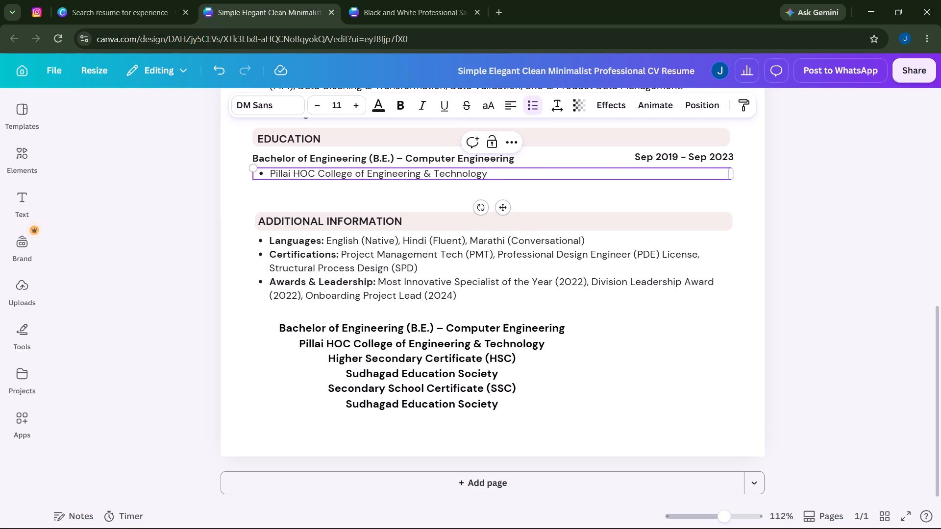
left_click(273, 172)
key("Left")
key("BackSpace")
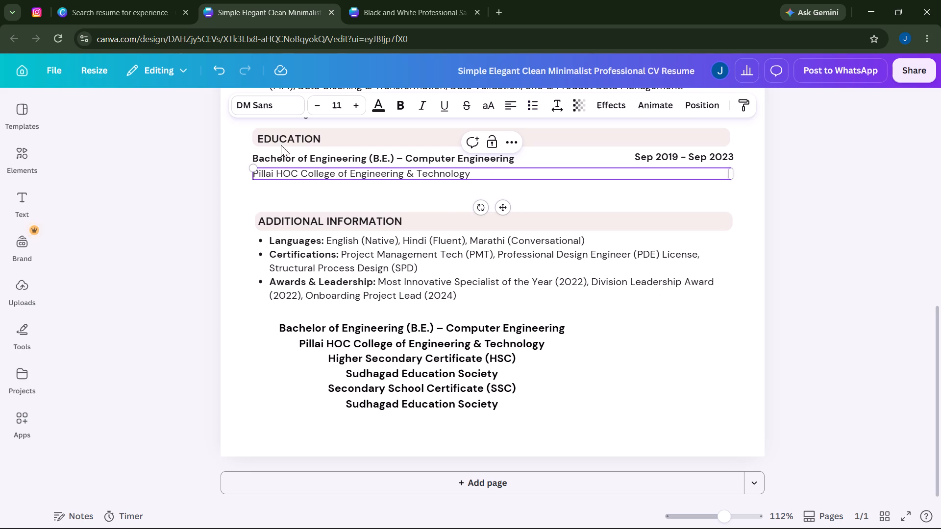
Duplicate the Bachelor of Engineering entry's title, date and college boxes together and move the copy down below the original.
left_click_drag(248, 153, 625, 175)
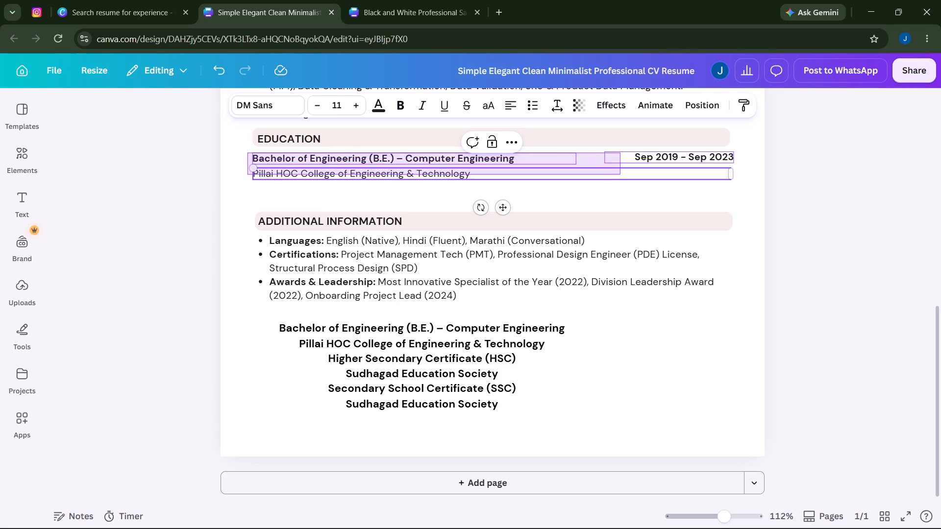
left_click_drag(625, 175, 641, 176)
key("ctrl+c")
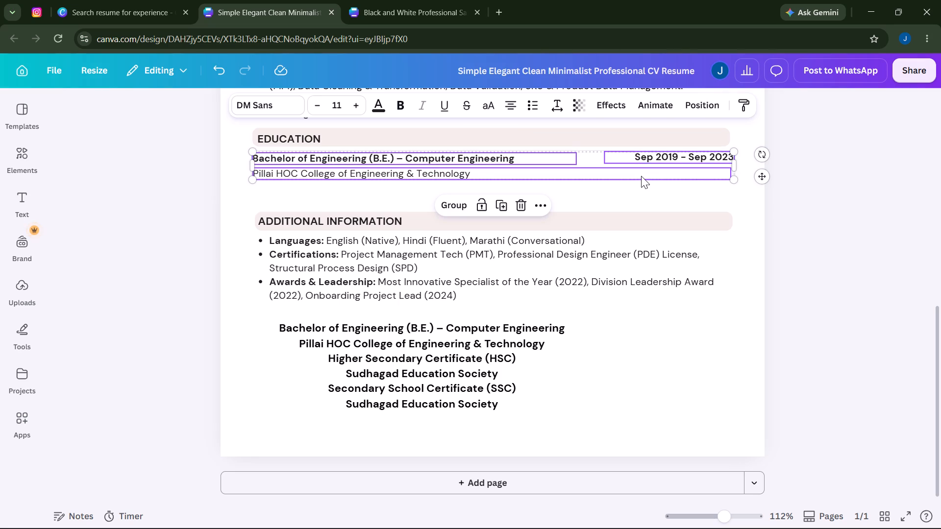
left_click(613, 189)
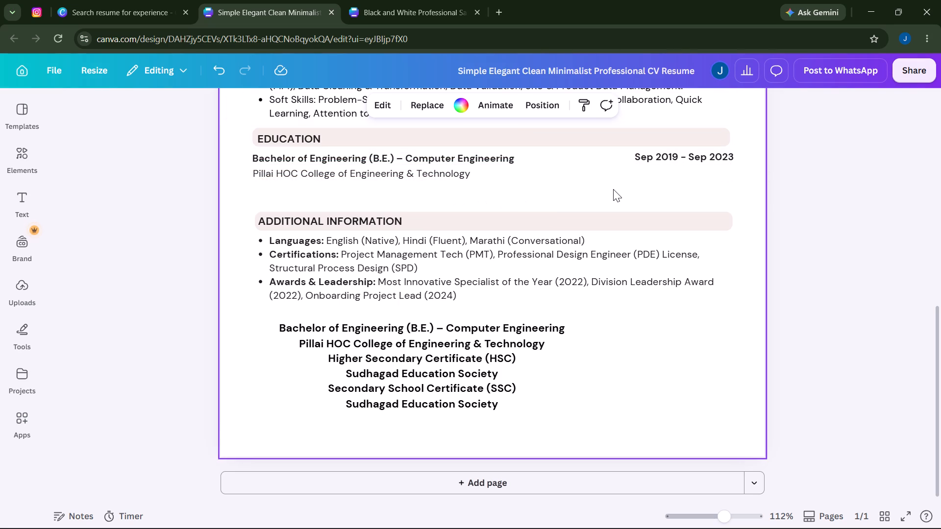
key("ctrl+v")
key("Down")
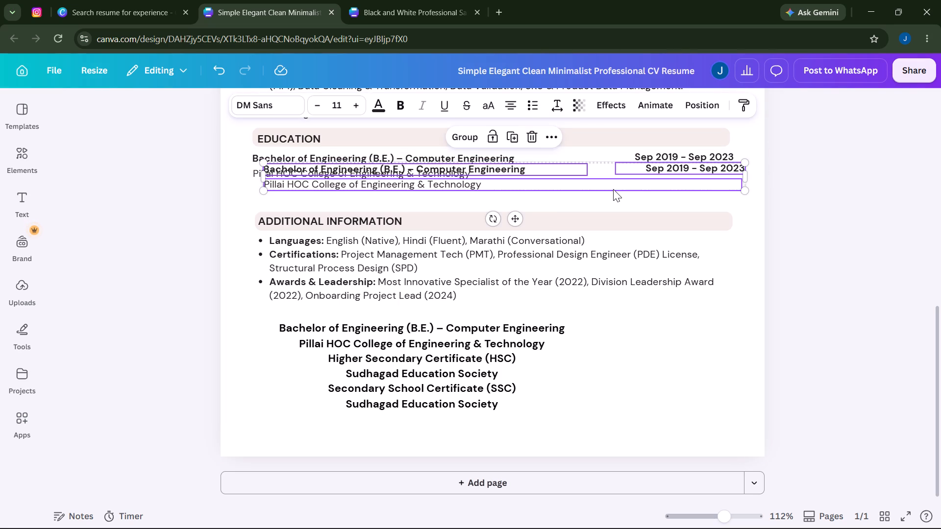
key("Down")
key("Down")
key("Down")
key("Down")
key("Down")
key("Down")
key("Up")
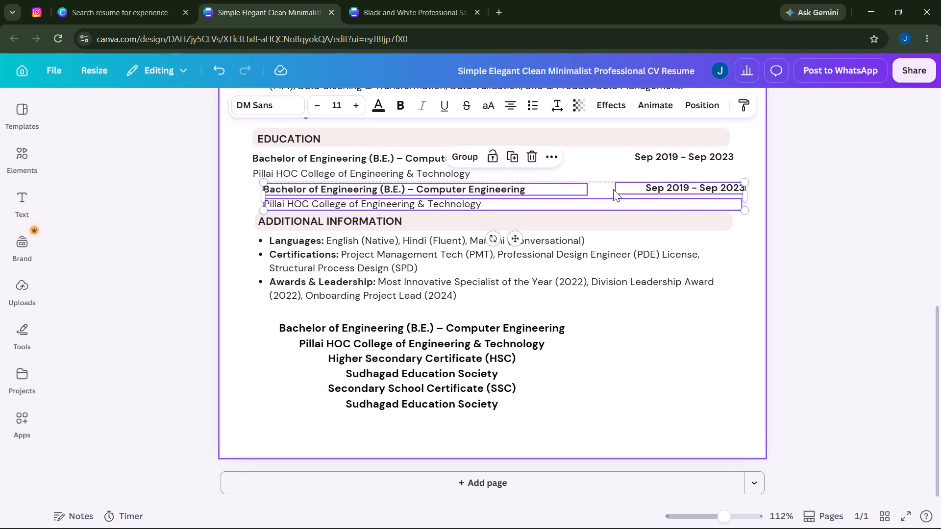
Shift the duplicated education entry sideways until it lines up with the left edge of the original entry.
key("Left")
key("Left")
key("Left")
key("Left")
key("Left")
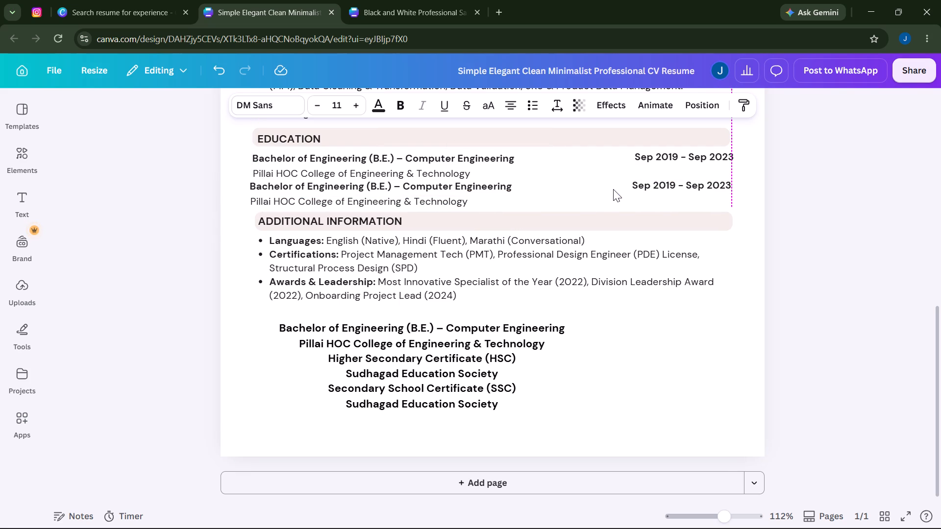
key("Right")
key("Right")
key("Left")
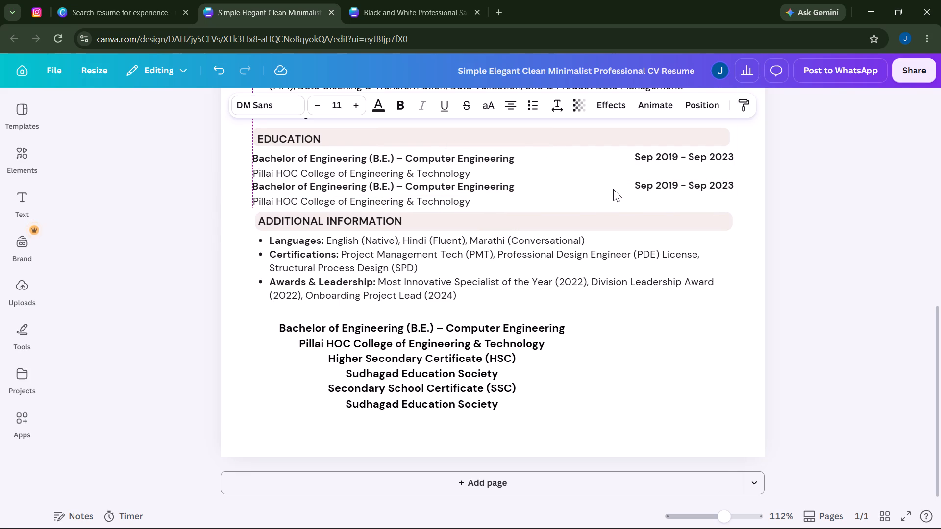
Fine-tune the duplicated entry's vertical position between the college line above and the ADDITIONAL INFORMATION heading.
key("Down")
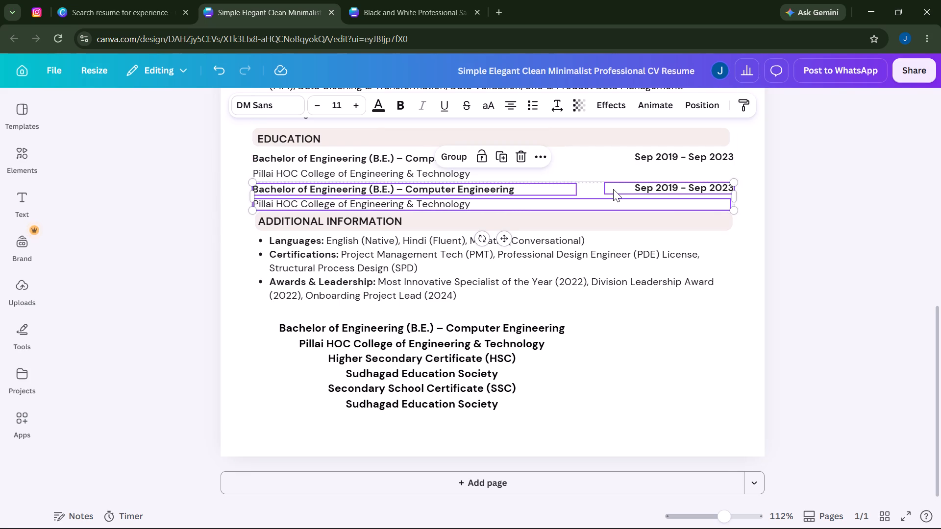
key("Up")
key("Up")
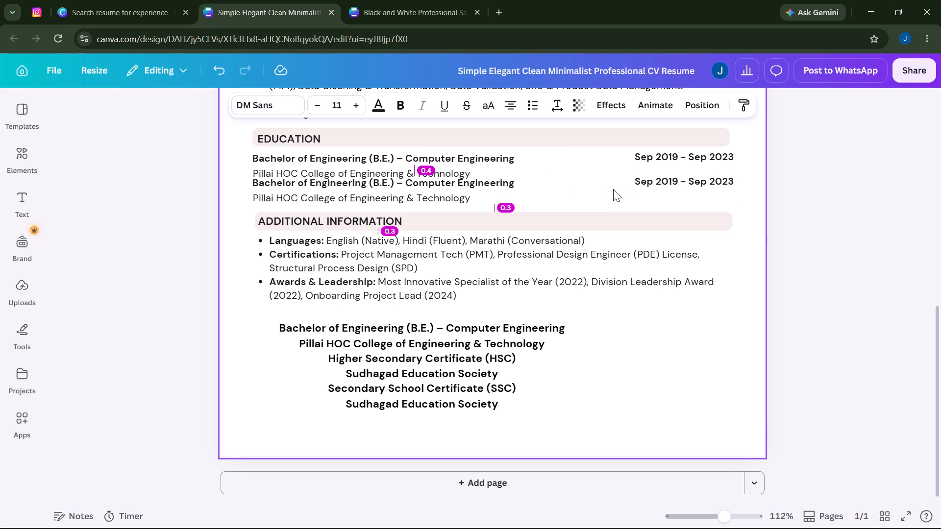
key("Up")
key("Down")
key("Down")
key("Down")
key("Up")
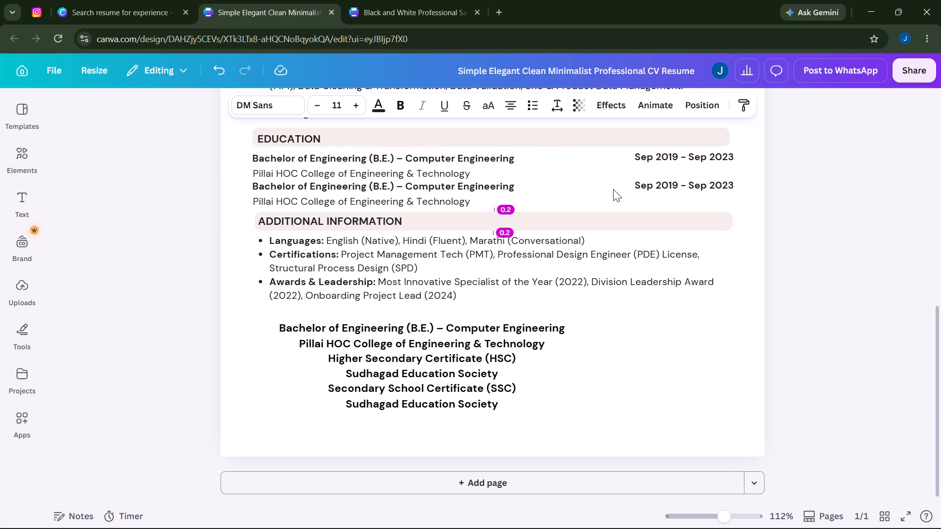
key("Up")
key("Down")
key("Down")
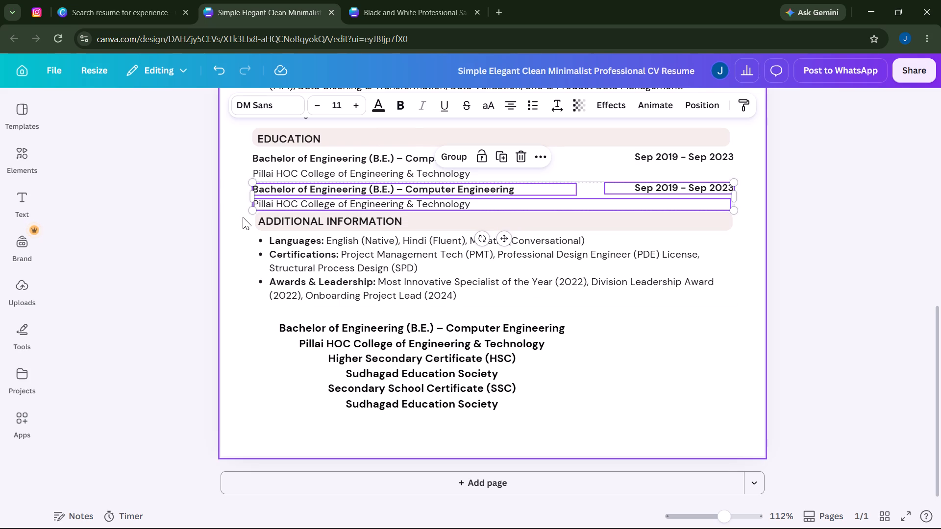
Move the ADDITIONAL INFORMATION heading, its bullet list and the pasted education block down together to make room under EDUCATION.
left_click_drag(243, 217, 582, 424)
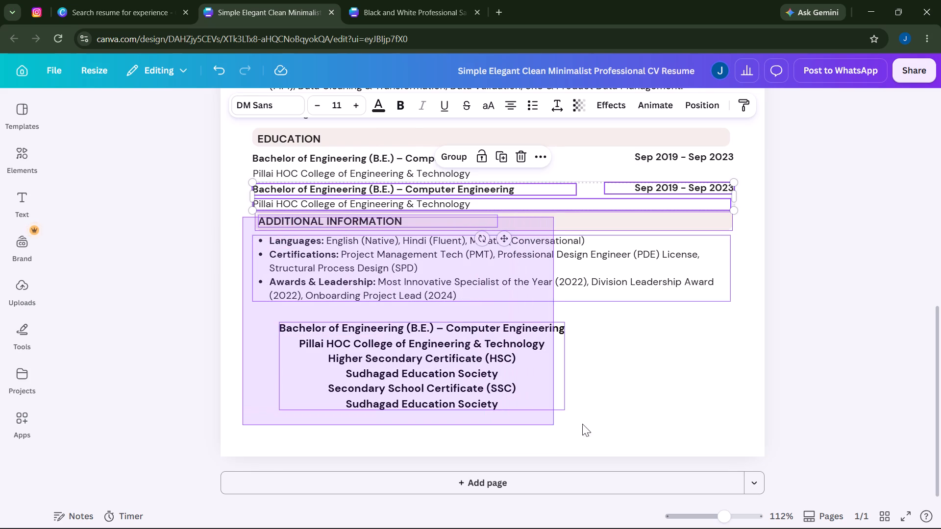
left_click_drag(582, 424, 662, 409)
key("Down")
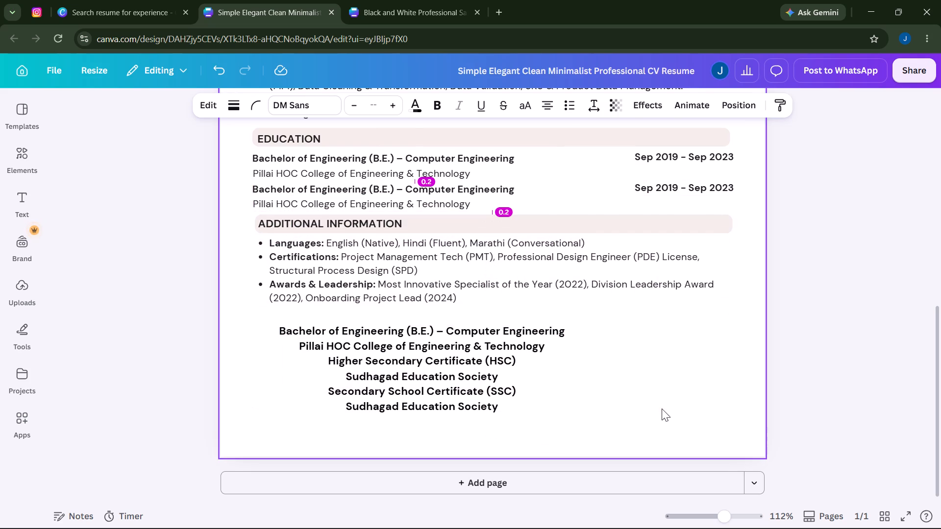
key("Down")
key("Down")
key("Down")
key("Down")
key("Down")
key("Down")
key("Down")
key("Down")
key("Down")
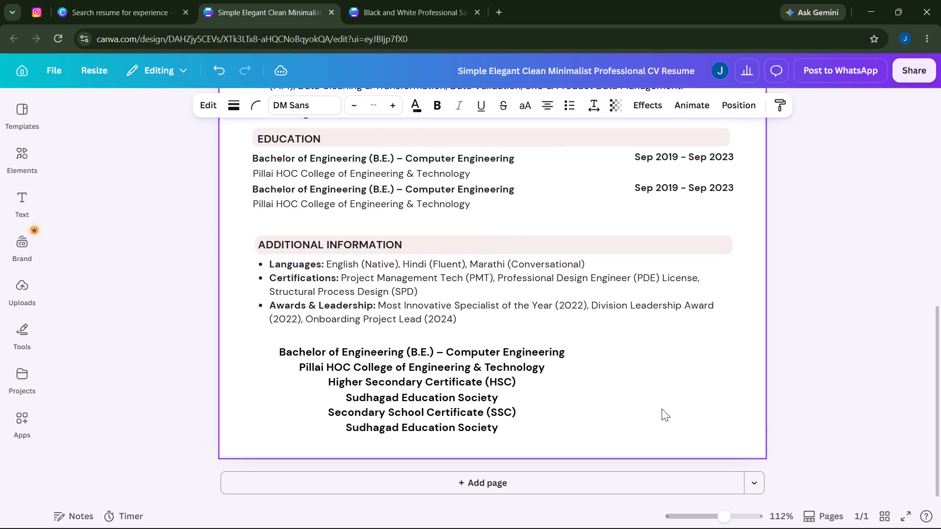
Replace the duplicated entry's degree title with "Higher Secondary Certificate (HSC)", copied from the pasted education block.
left_click(399, 395)
double_click(375, 394)
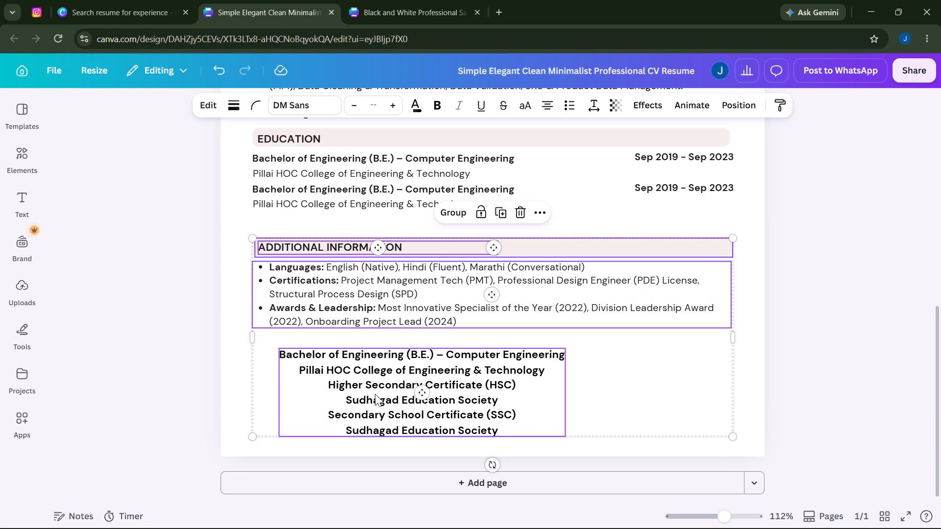
left_click(375, 394)
left_click(103, 350)
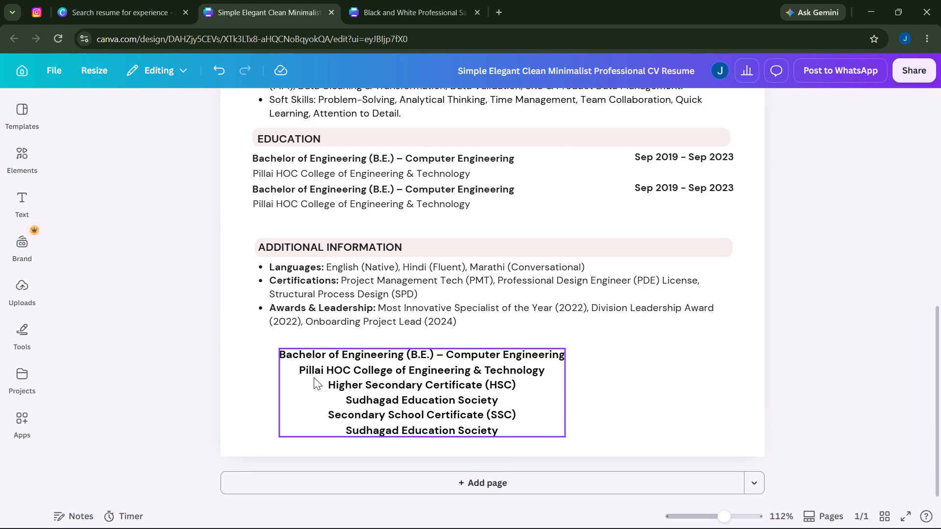
double_click(327, 382)
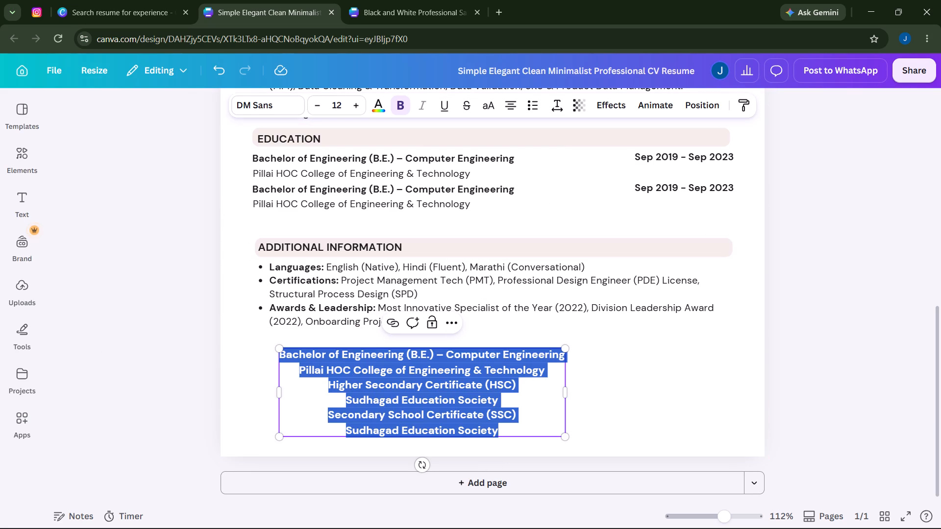
left_click(327, 382)
double_click(379, 385)
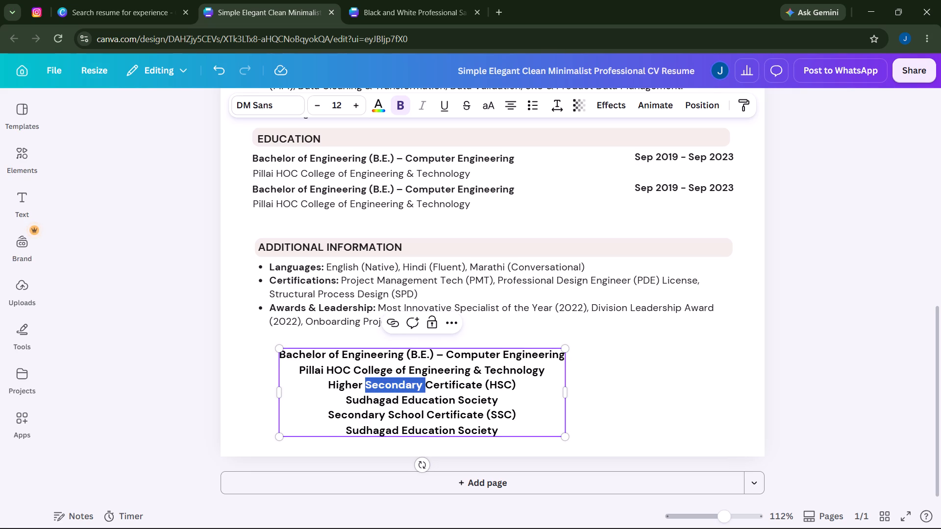
triple_click(379, 385)
key("ctrl+c")
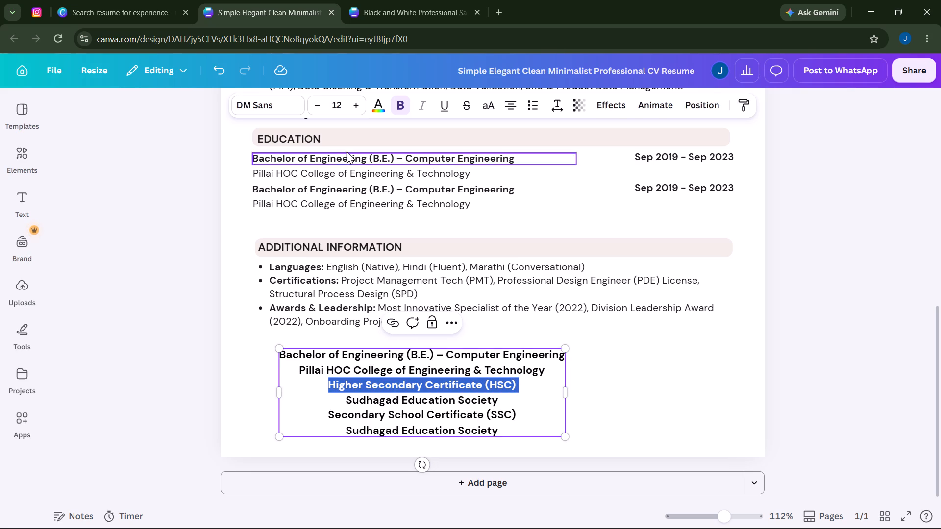
triple_click(322, 187)
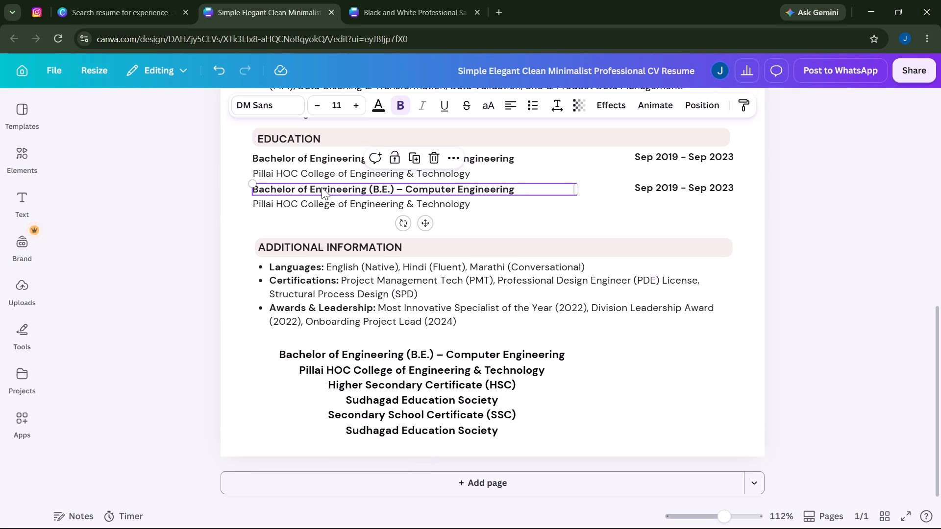
key("ctrl+v")
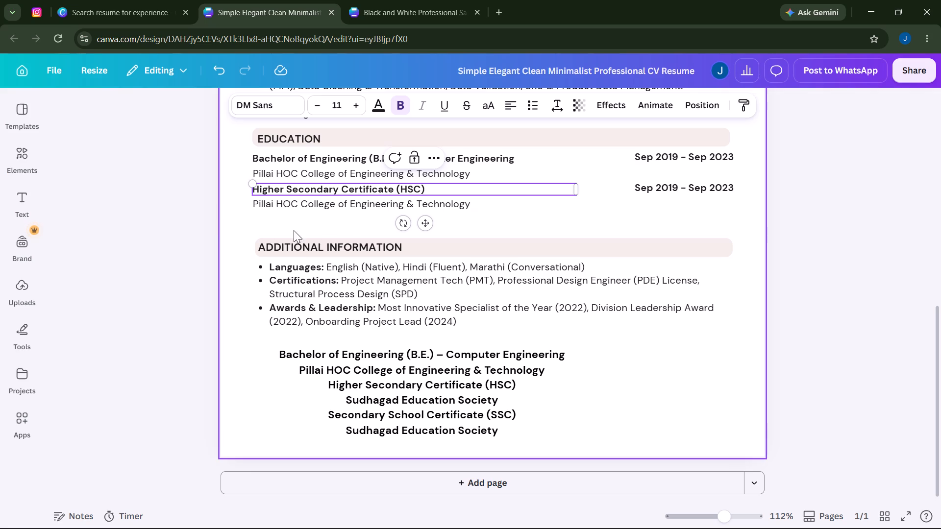
left_click(147, 231)
Replace the college name under the Higher Secondary Certificate title with "Sudhagad Education Society", copied from the pasted block.
triple_click(416, 429)
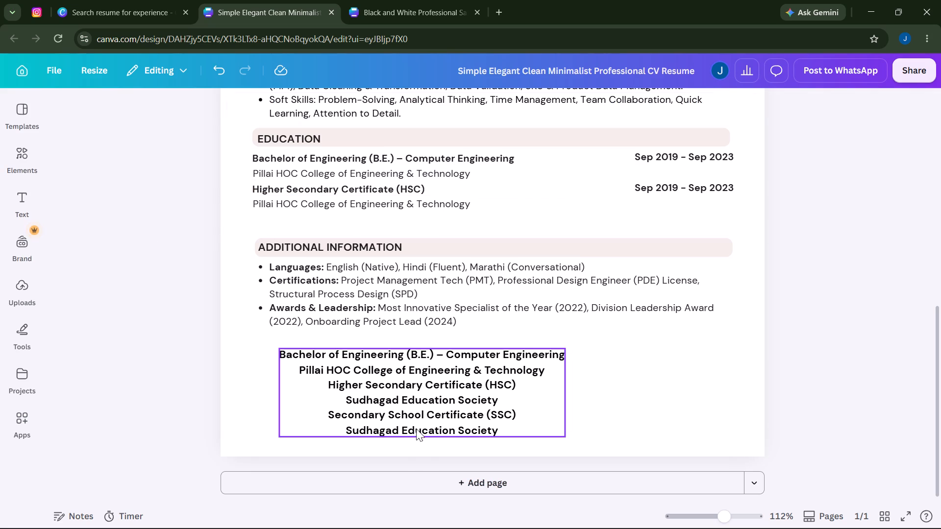
triple_click(415, 398)
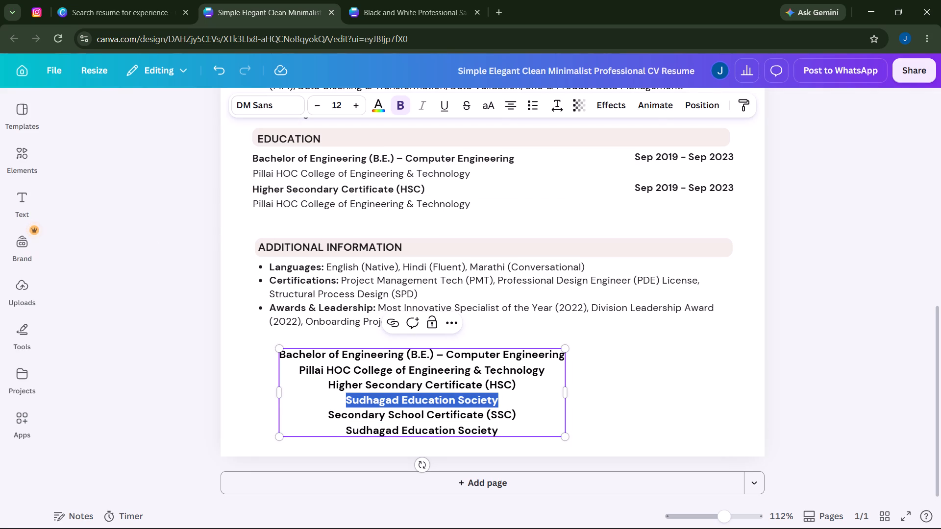
key("ctrl+c")
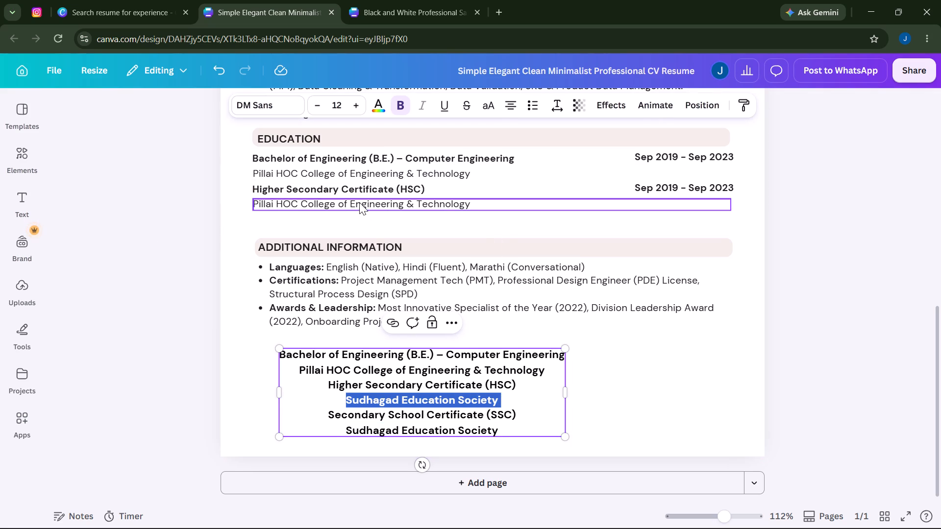
triple_click(359, 202)
key("ctrl+v")
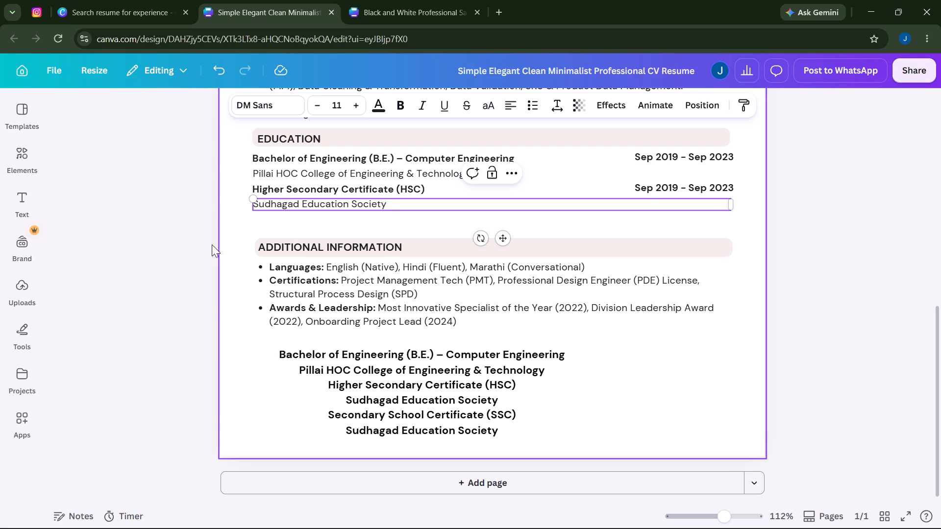
left_click(175, 236)
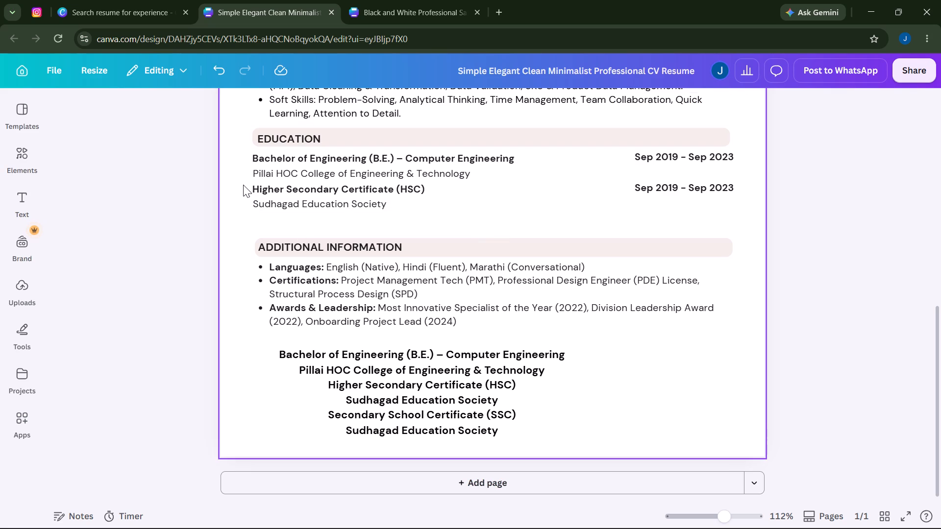
Duplicate the Higher Secondary Certificate entry with its school and date lines, placing the copy directly below, aligned with the entries above.
left_click_drag(243, 185, 702, 205)
key("ctrl+c")
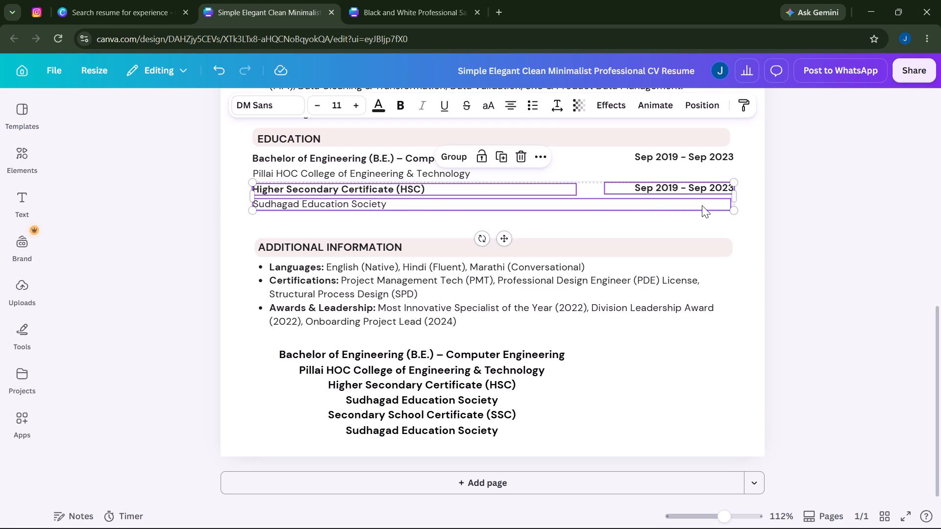
key("ctrl+v")
key("Down")
key("Down")
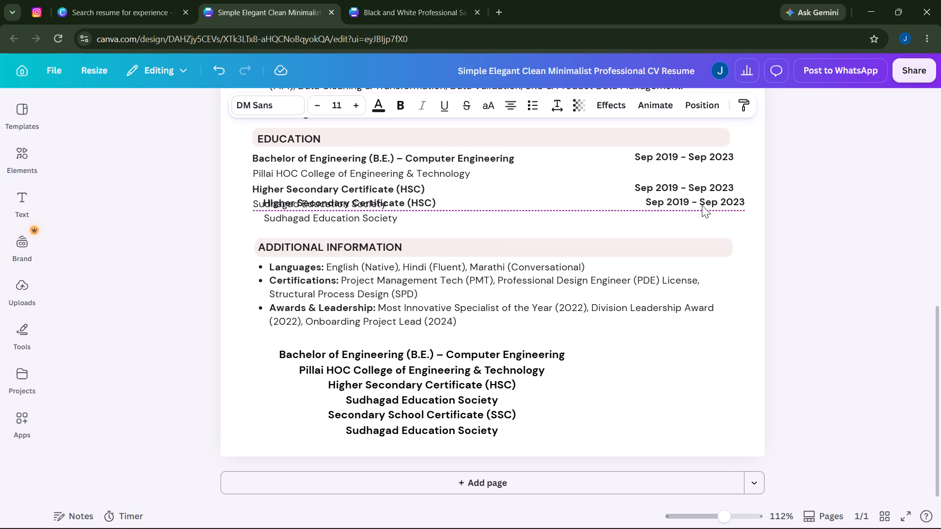
key("Down")
key("Down")
key("Down")
key("Left")
key("Left")
key("Left")
key("Left")
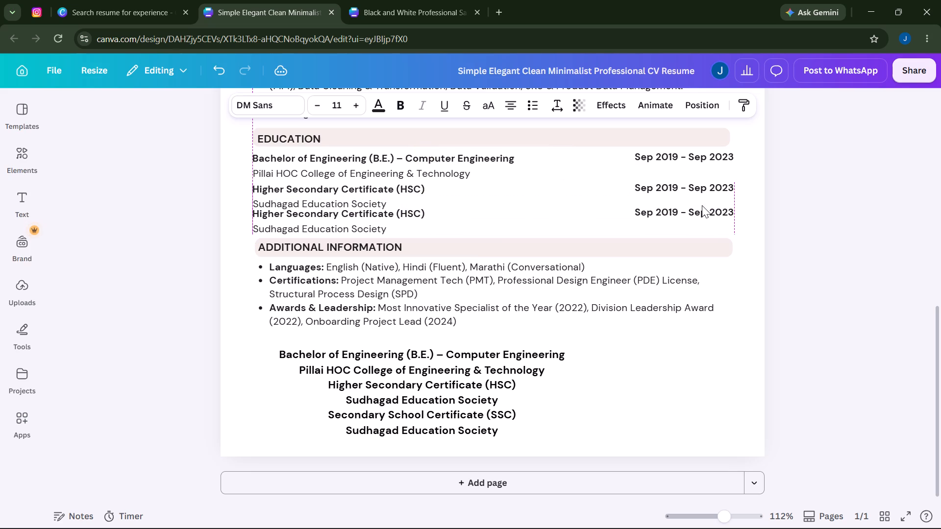
key("Down")
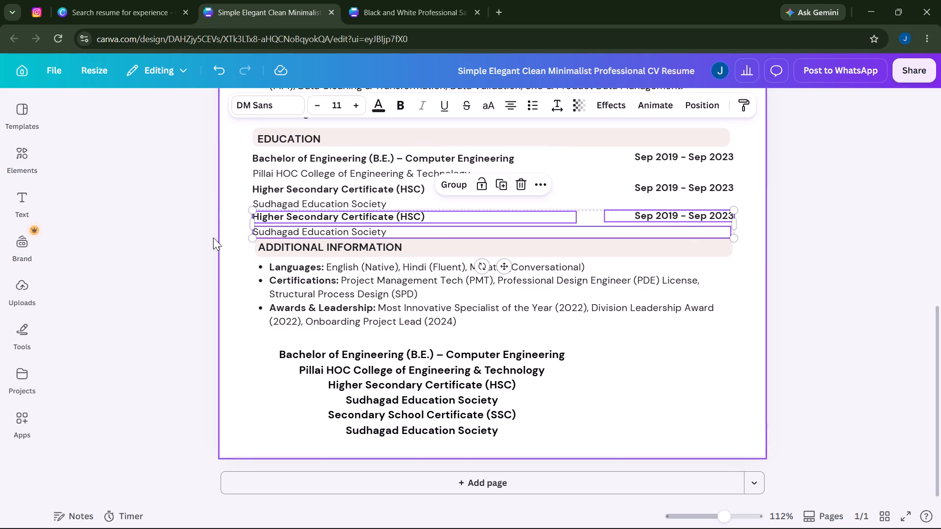
left_click(140, 222)
Shift the ADDITIONAL INFORMATION heading, its bullet list and the pasted education block slightly down to clear the new entry.
left_click_drag(249, 247, 278, 252)
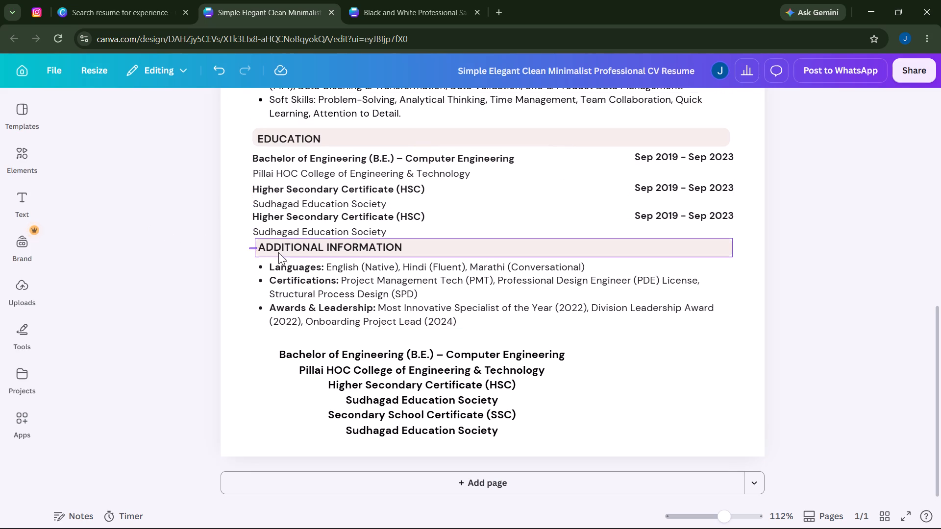
left_click_drag(278, 252, 564, 453)
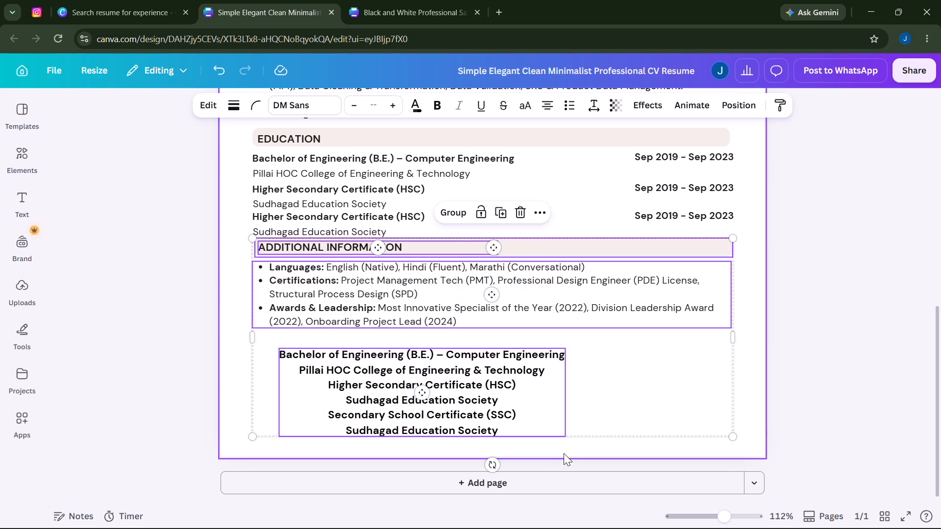
key("Down")
key("Down")
key("Down")
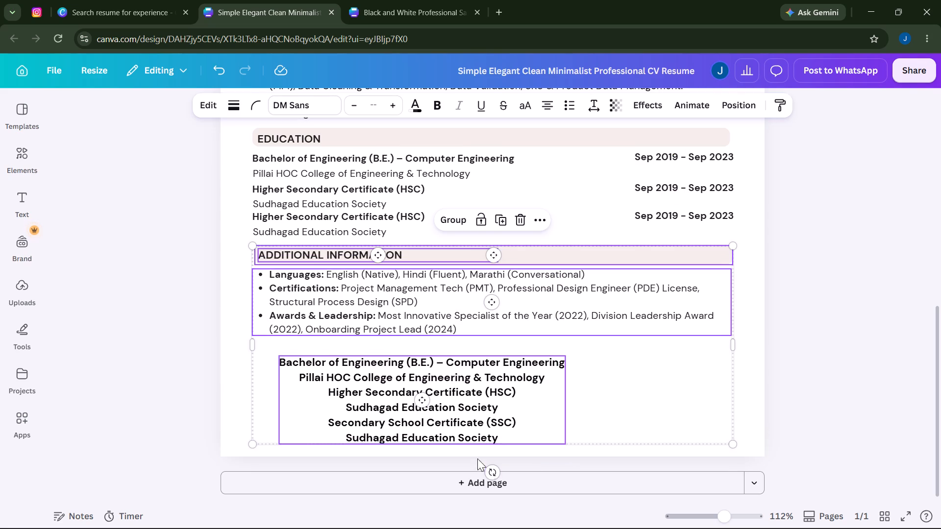
Replace the lowest education entry's title with "Secondary School Certificate (SSC)", copied from the pasted education block.
left_click(357, 374)
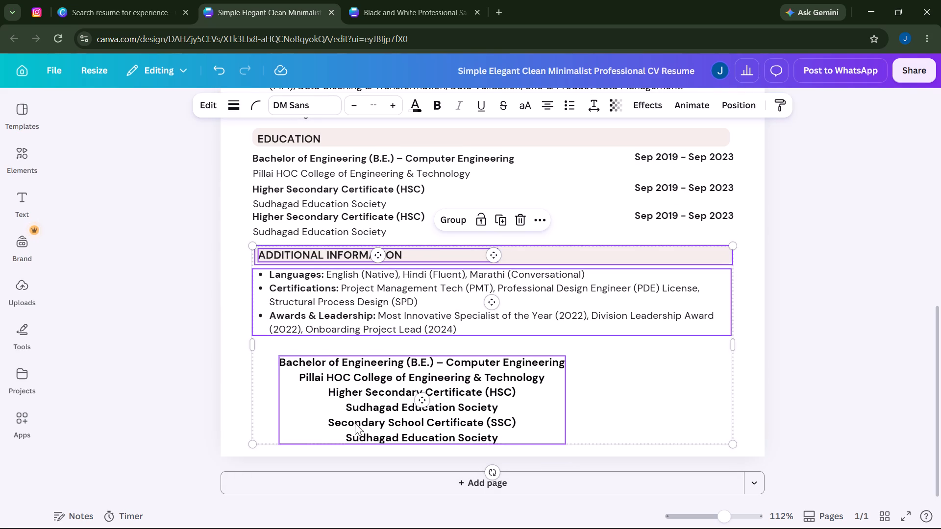
double_click(355, 423)
left_click(102, 285)
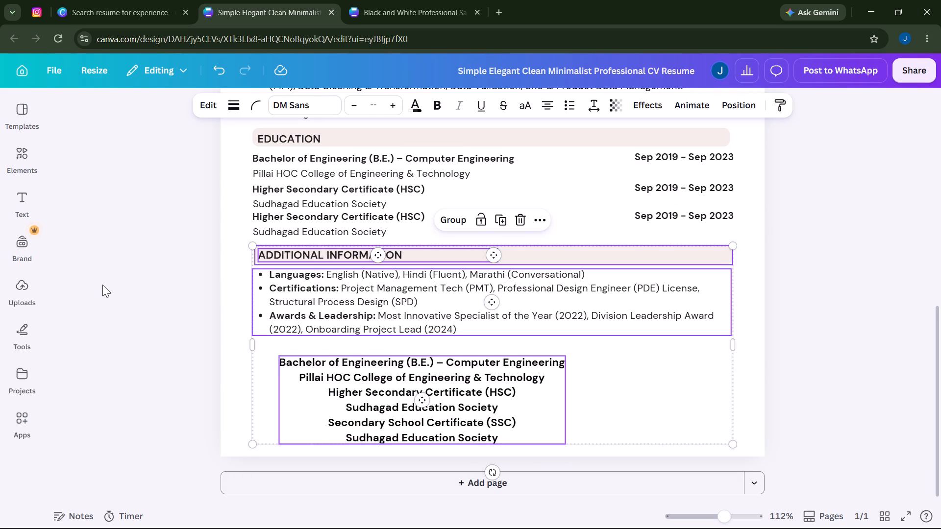
triple_click(396, 420)
left_click(396, 420)
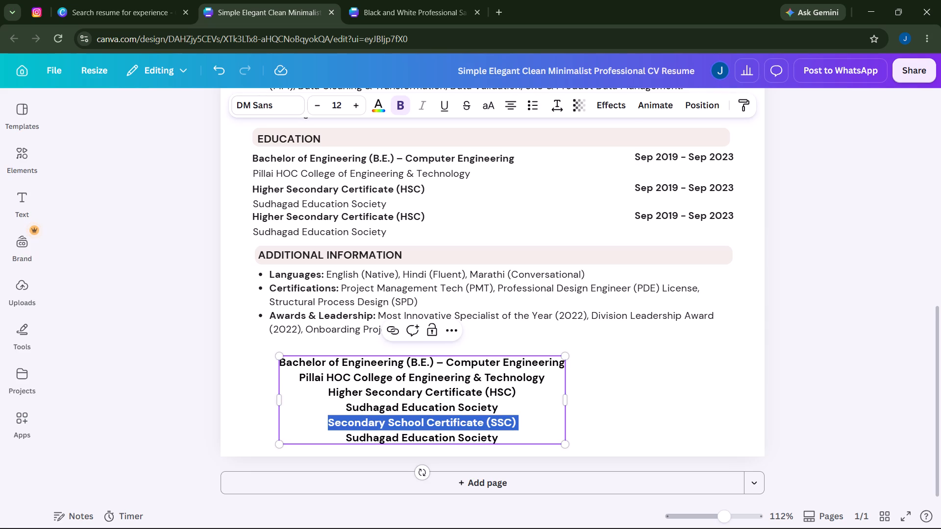
key("ctrl+c")
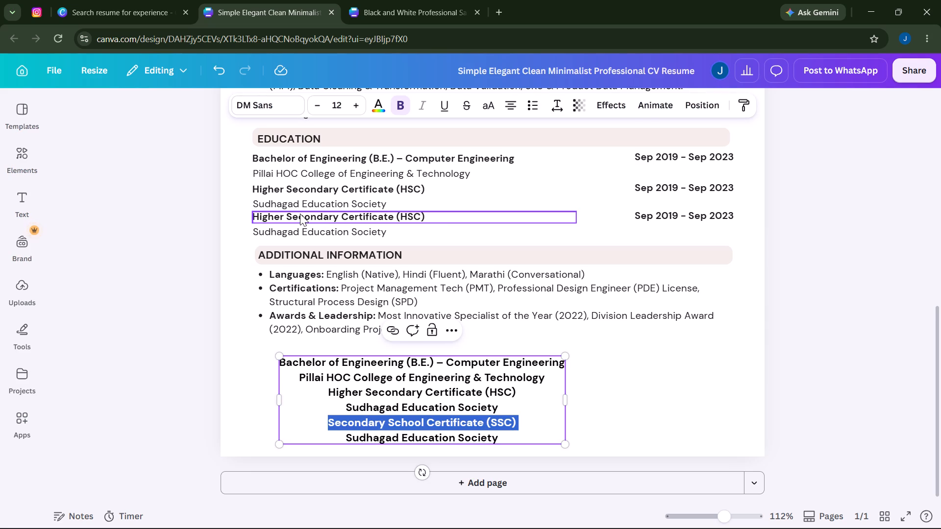
triple_click(300, 214)
key("ctrl+v")
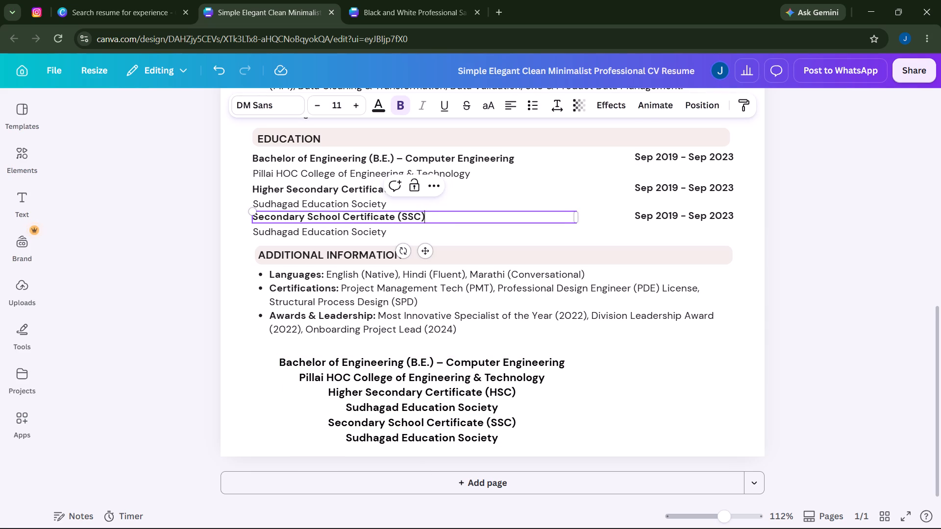
left_click(180, 216)
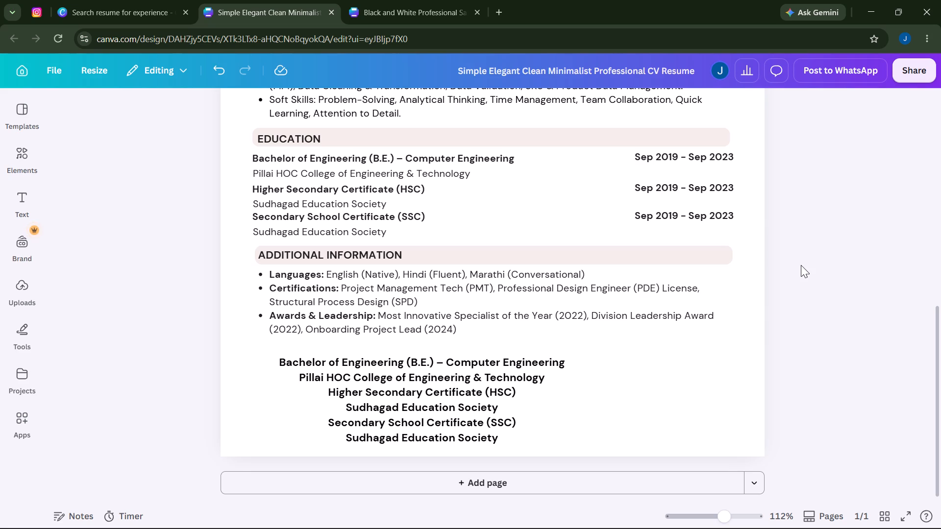
Delete the pasted education text block below the ADDITIONAL INFORMATION list.
left_click(470, 410)
key("Delete")
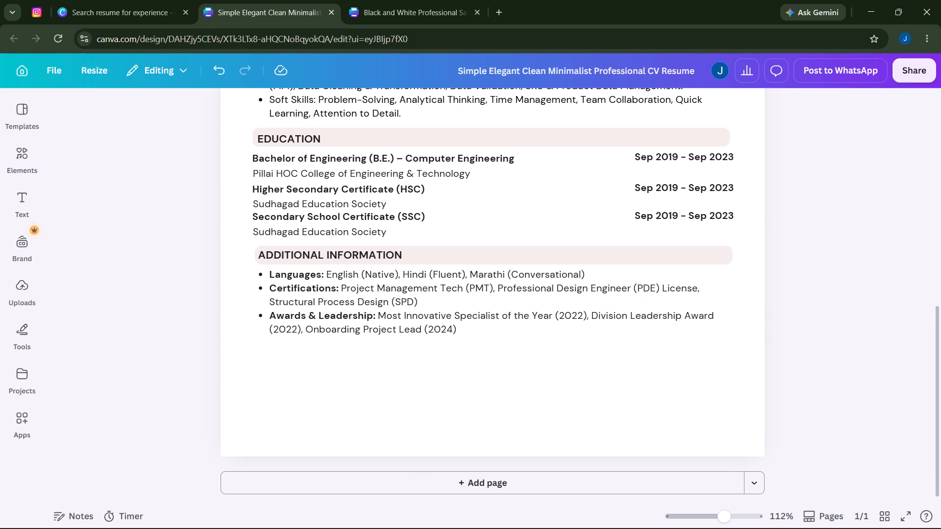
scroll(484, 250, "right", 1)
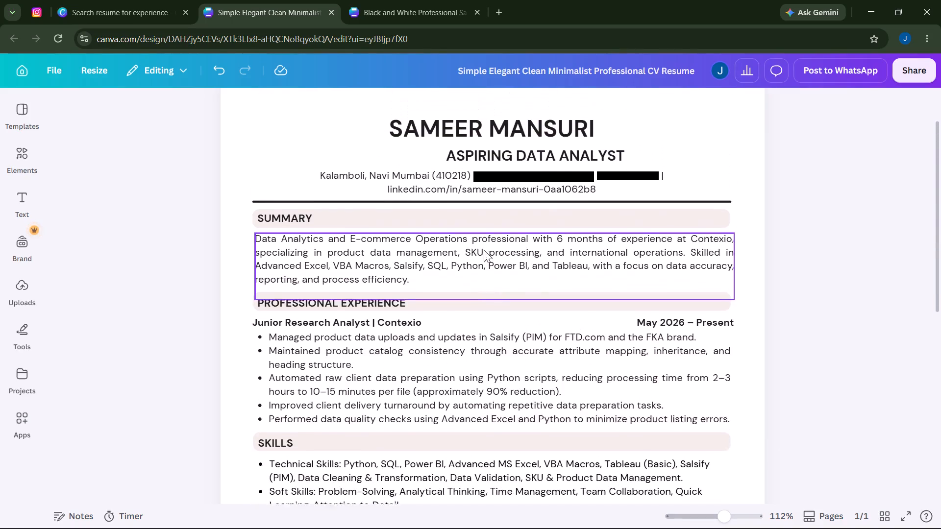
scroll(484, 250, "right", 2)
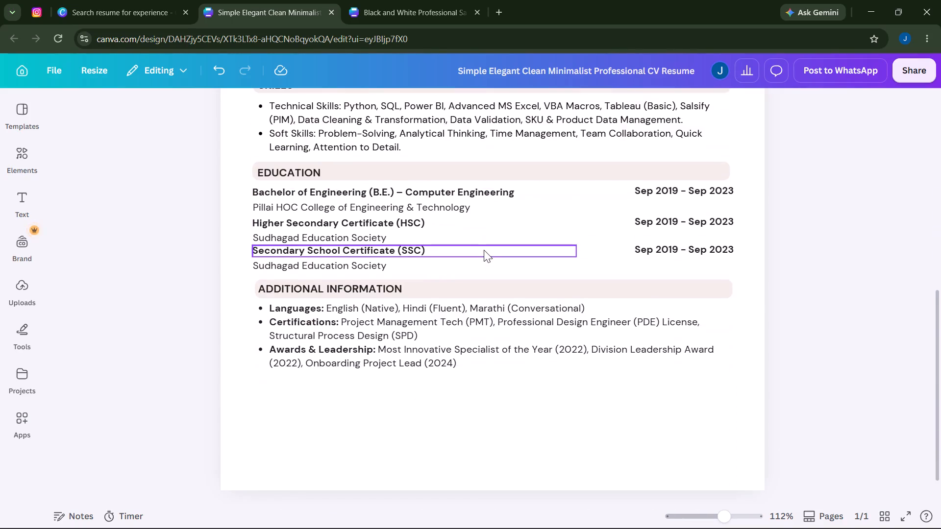
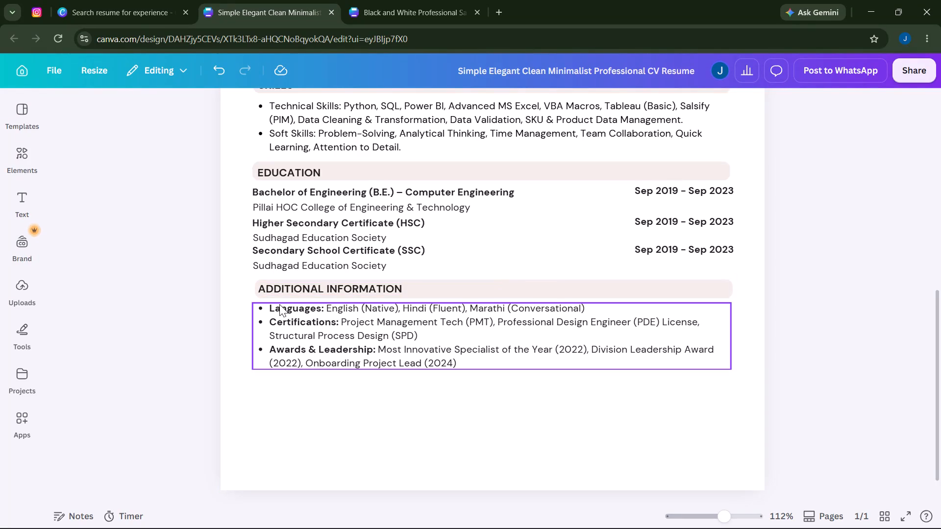
Return to the "resume for experience" template results and preview the Black and Beige Simple Job Application Resume, closing the preview again.
left_click(108, 0)
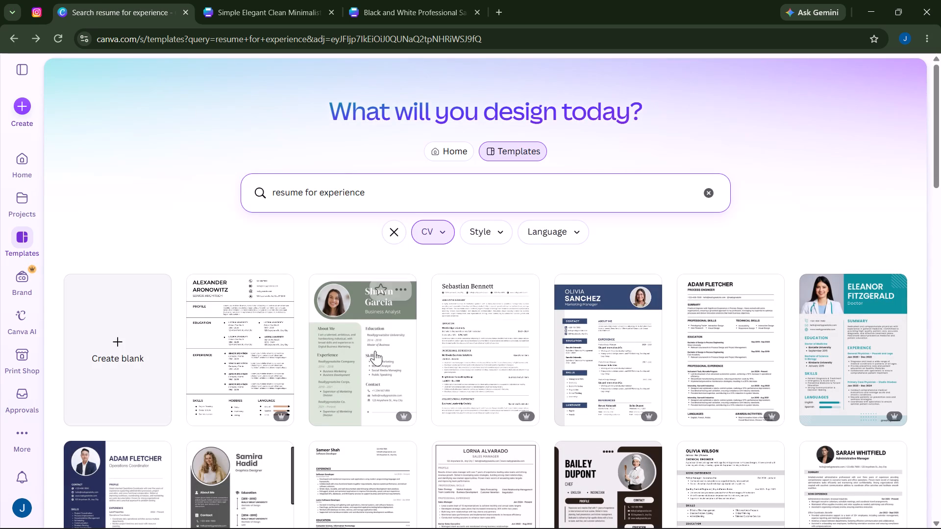
scroll(375, 357, "down", 8)
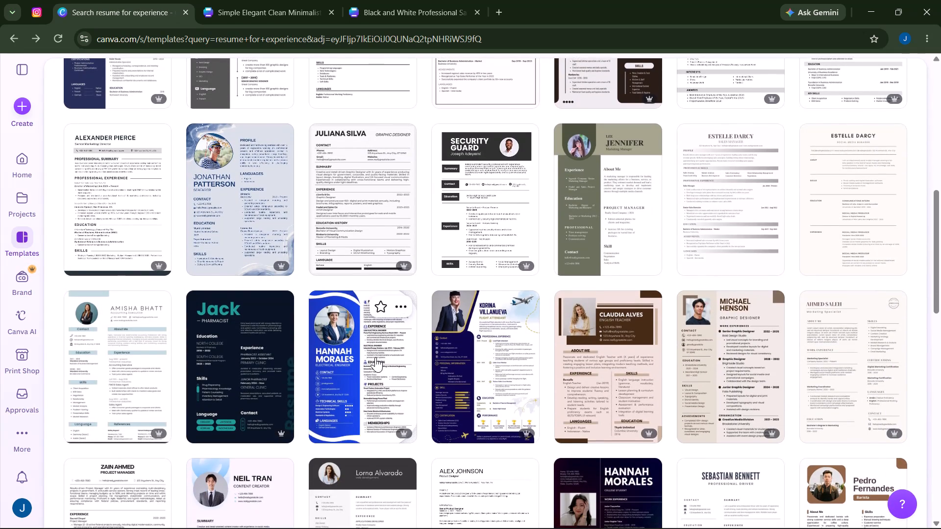
scroll(375, 357, "down", 1)
left_click(358, 209)
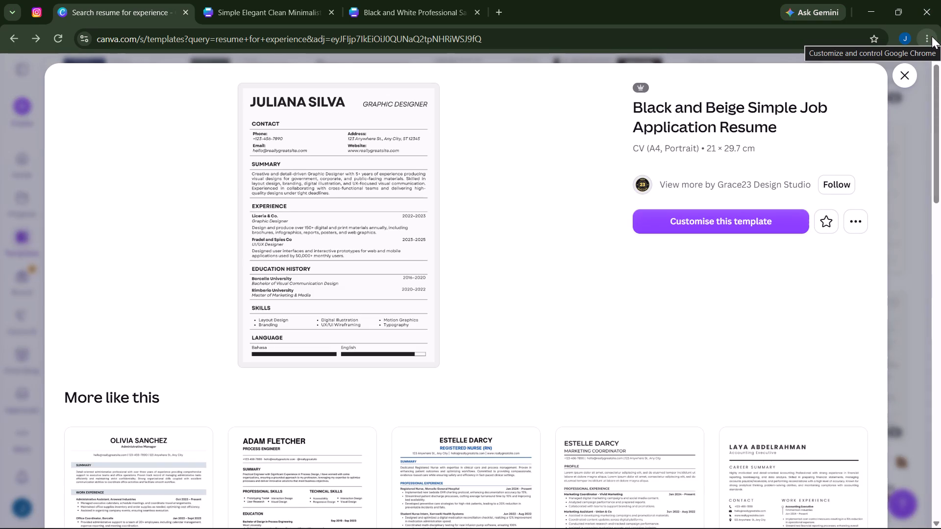
left_click(903, 70)
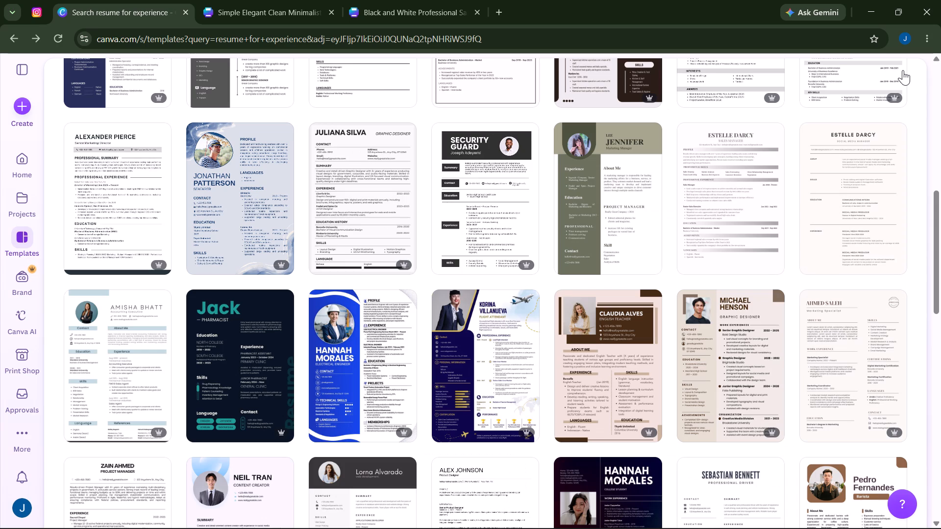
Browse further through the CV templates and preview the Black White Monochrome Professional Marketing Coordinator Resume, closing the preview again.
scroll(603, 254, "down", 7)
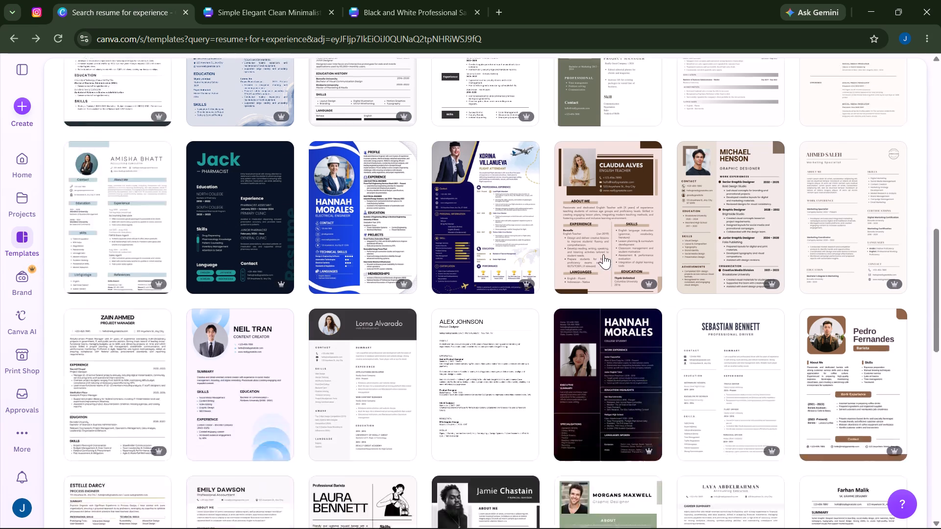
scroll(603, 254, "down", 12)
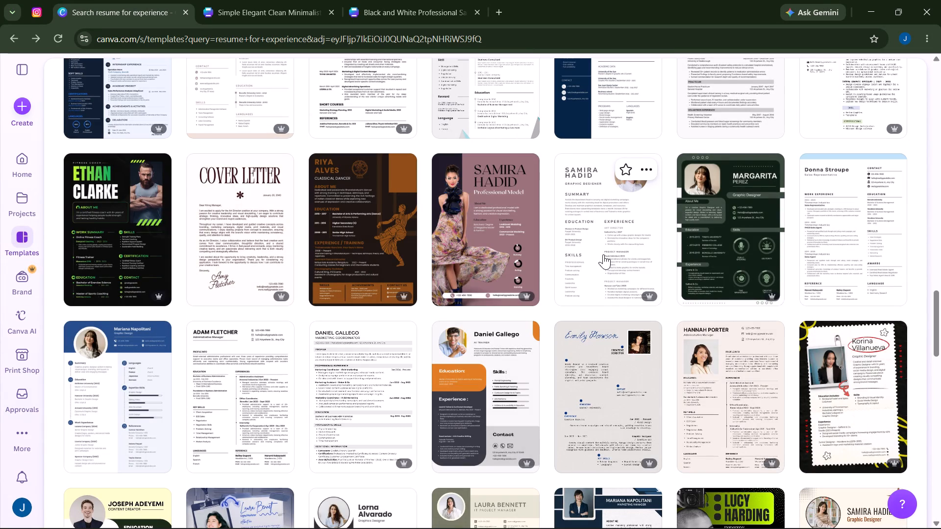
scroll(603, 254, "down", 3)
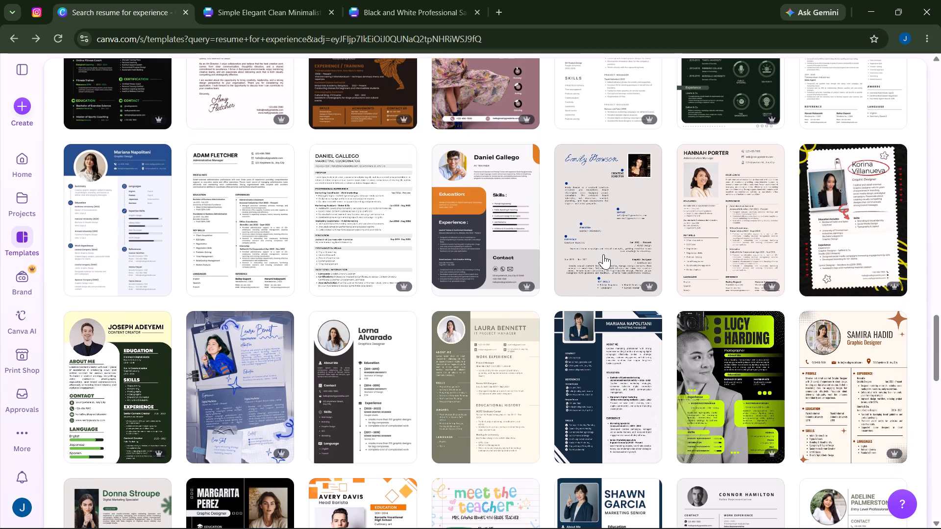
left_click(367, 245)
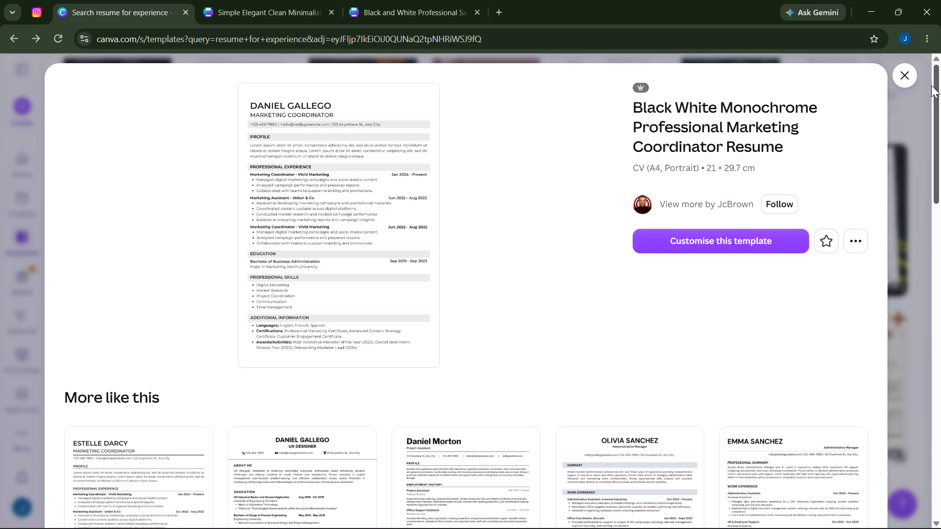
left_click(908, 79)
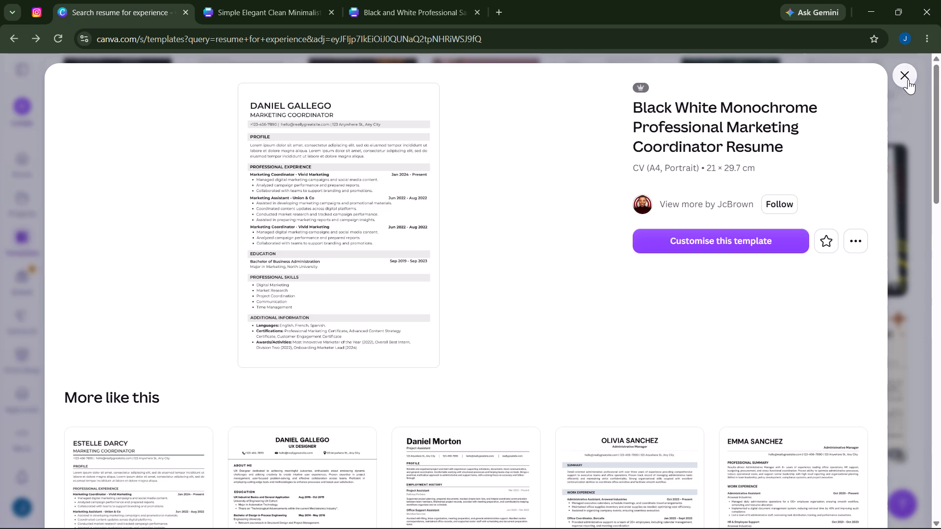
Examine the remaining CV templates in the "resume for experience" results for other suitable resume layouts.
scroll(641, 354, "down", 12)
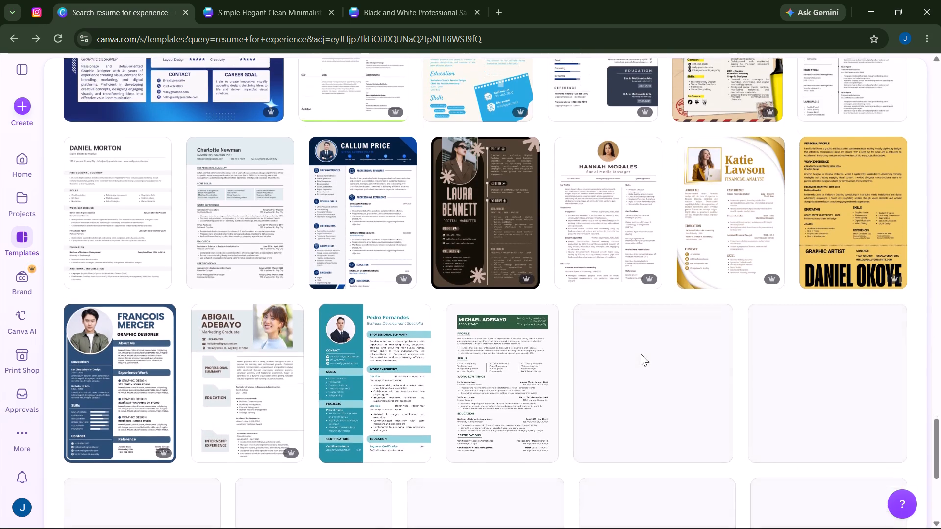
scroll(641, 354, "down", 5)
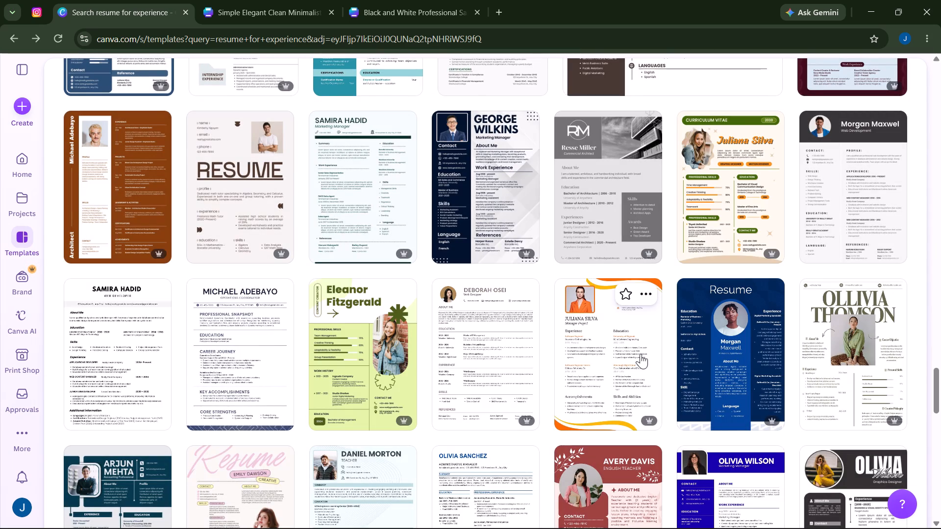
scroll(641, 354, "down", 2)
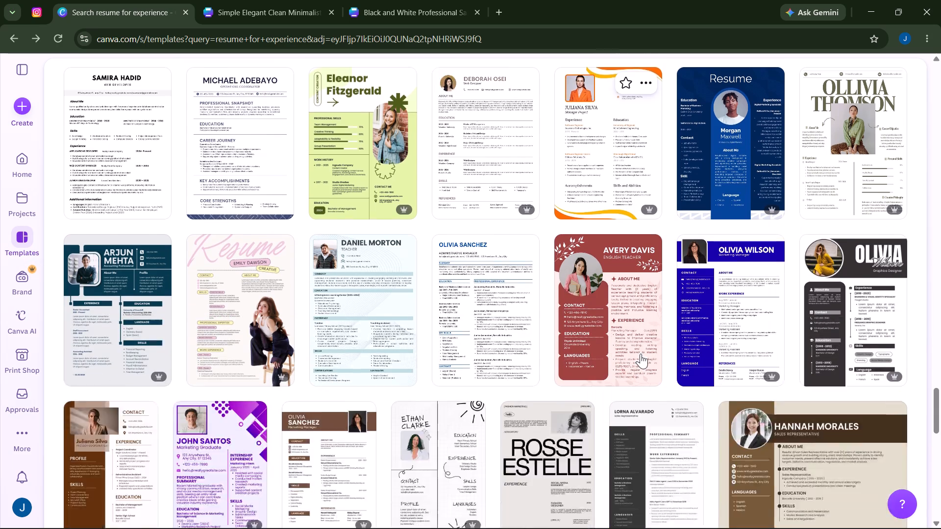
scroll(641, 354, "down", 11)
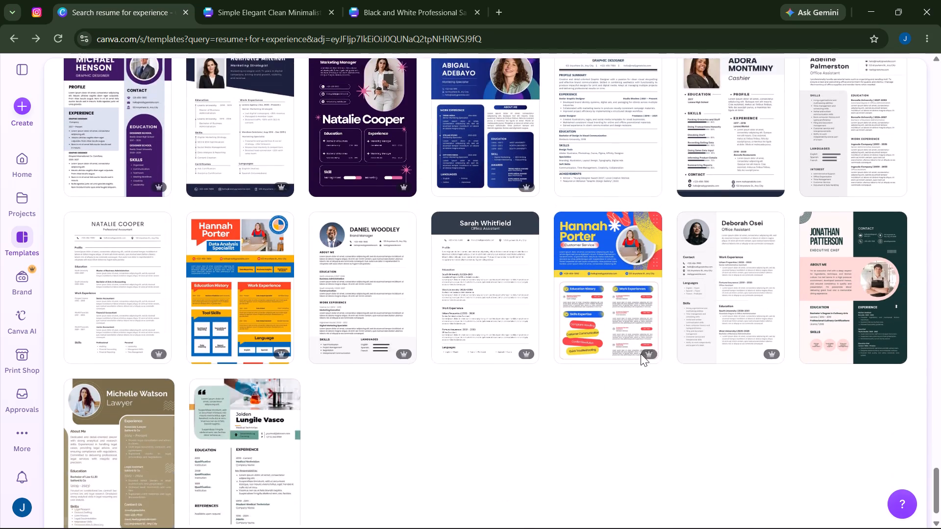
scroll(641, 354, "down", 6)
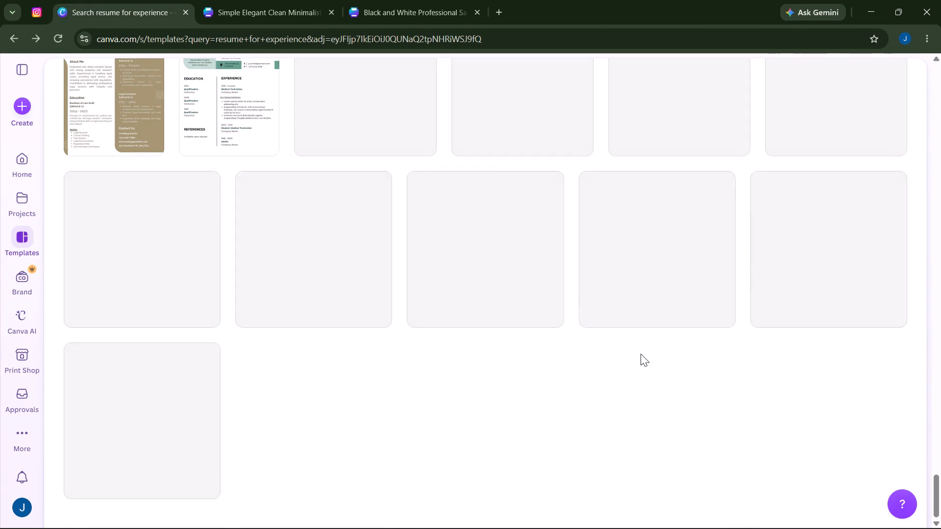
scroll(641, 354, "up", 5)
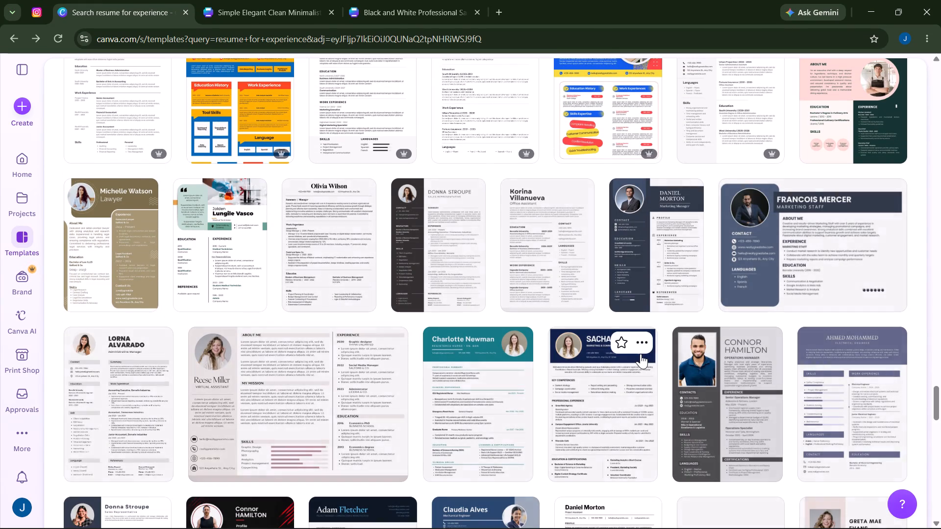
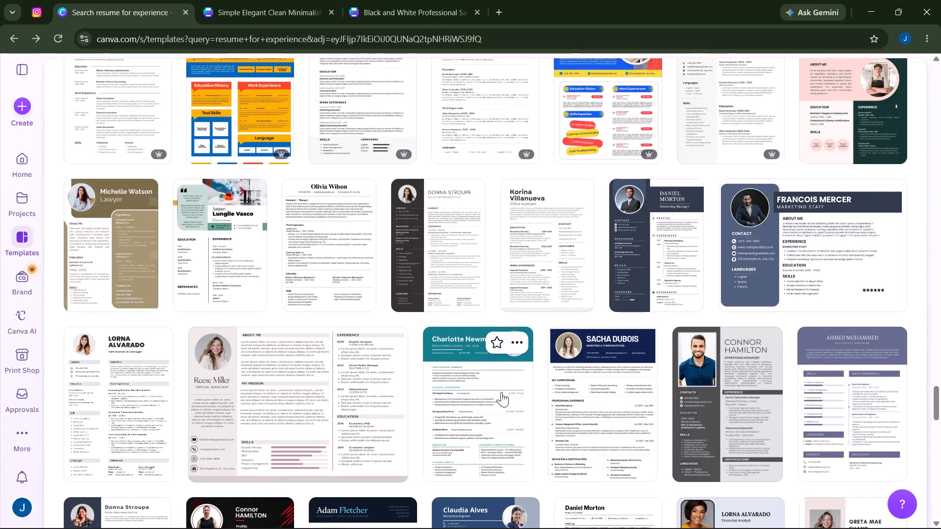
Examine further CV templates in the "resume for experience" results for a suitable experience-resume layout.
scroll(501, 392, "down", 1)
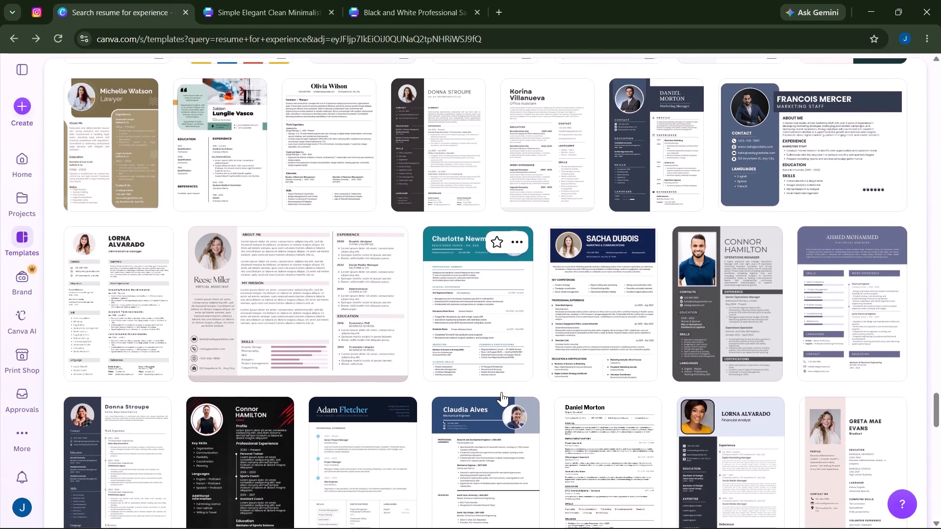
scroll(501, 392, "down", 3)
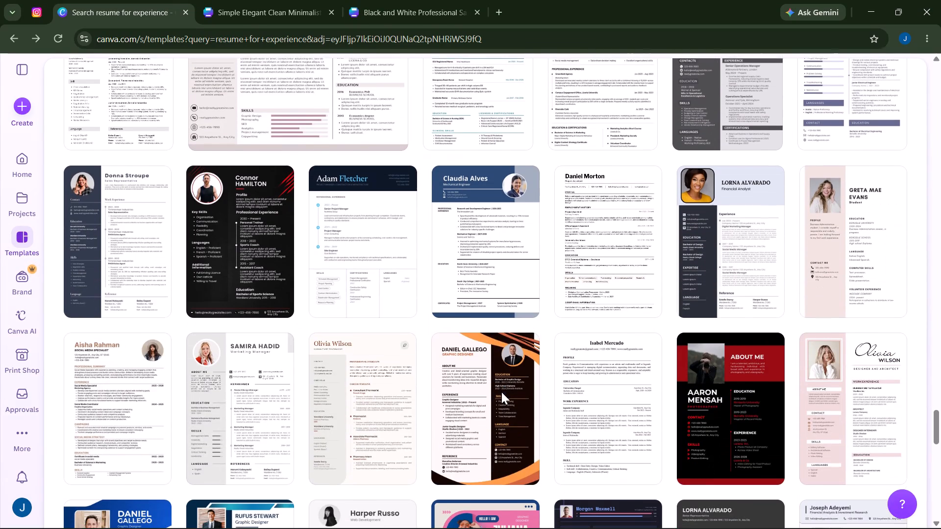
scroll(501, 392, "down", 5)
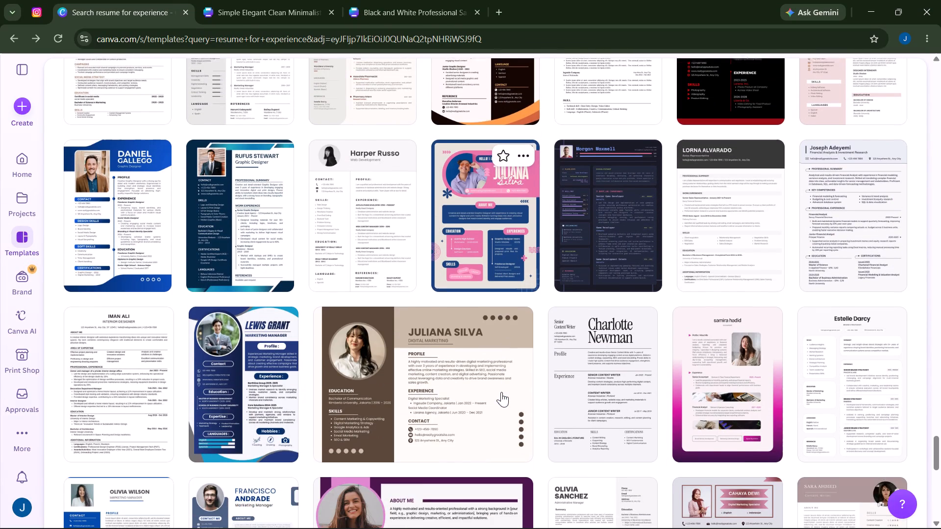
scroll(501, 392, "down", 1)
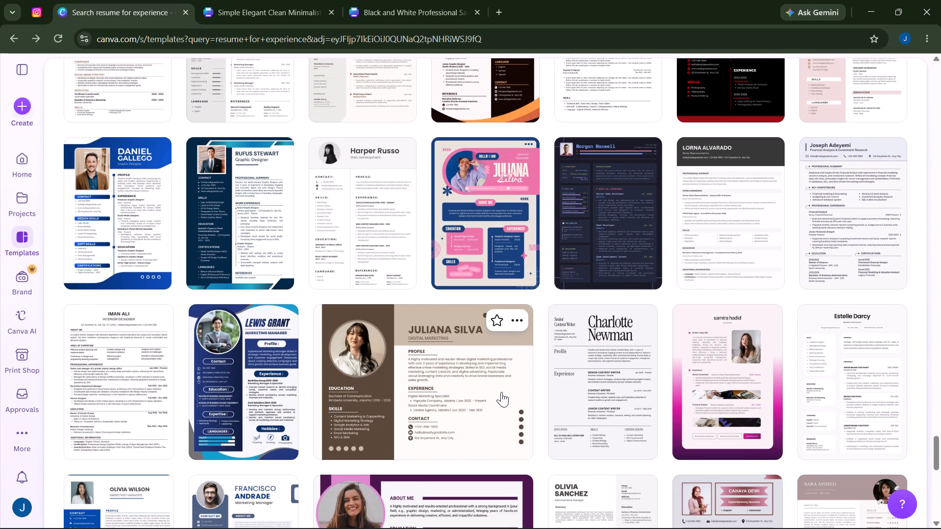
Switch back to the Black and White Professional Sales Manager Resume design.
left_click(389, 0)
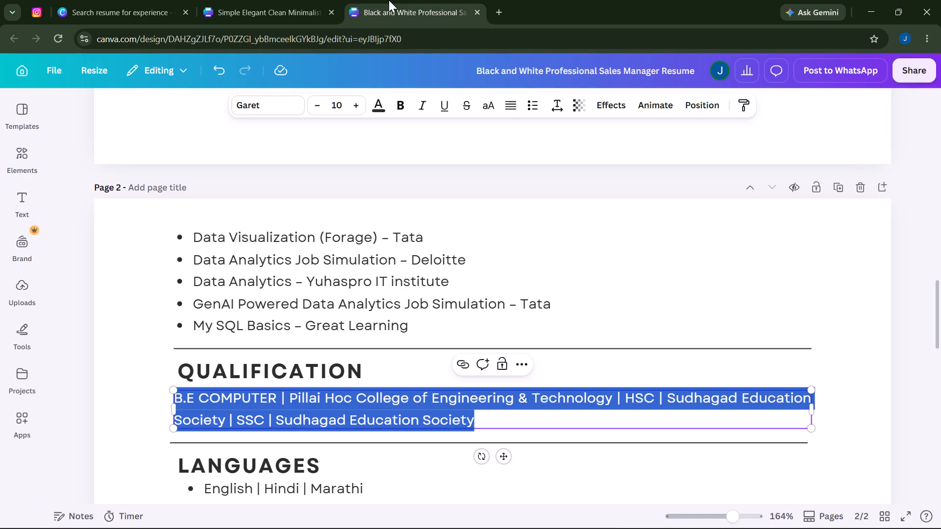
Switch back to the Simple Elegant Clean Minimalist Professional CV Resume design, and from there to the previously used window.
left_click(240, 0)
key("alt+Tab")
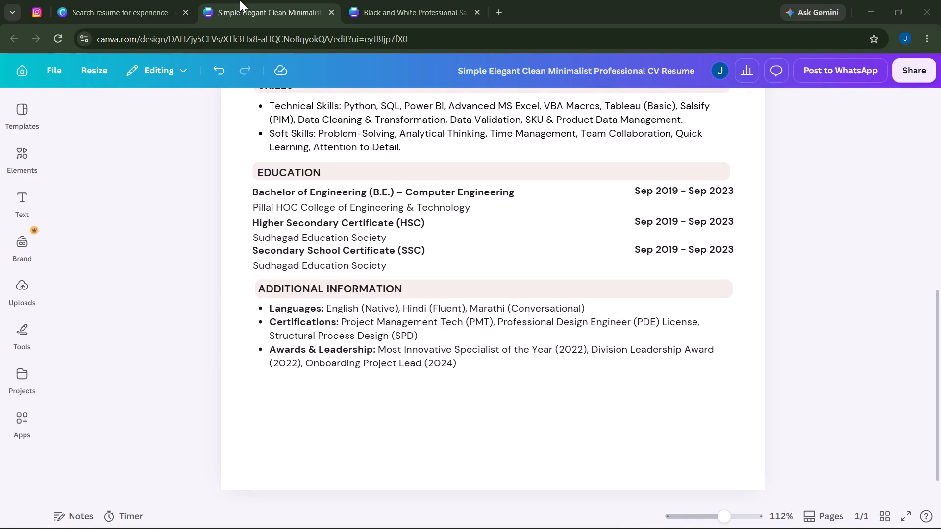
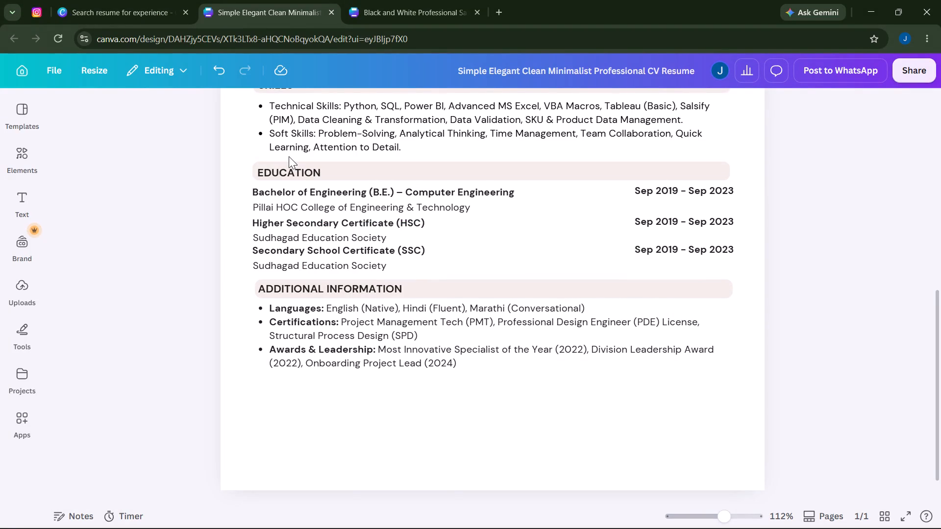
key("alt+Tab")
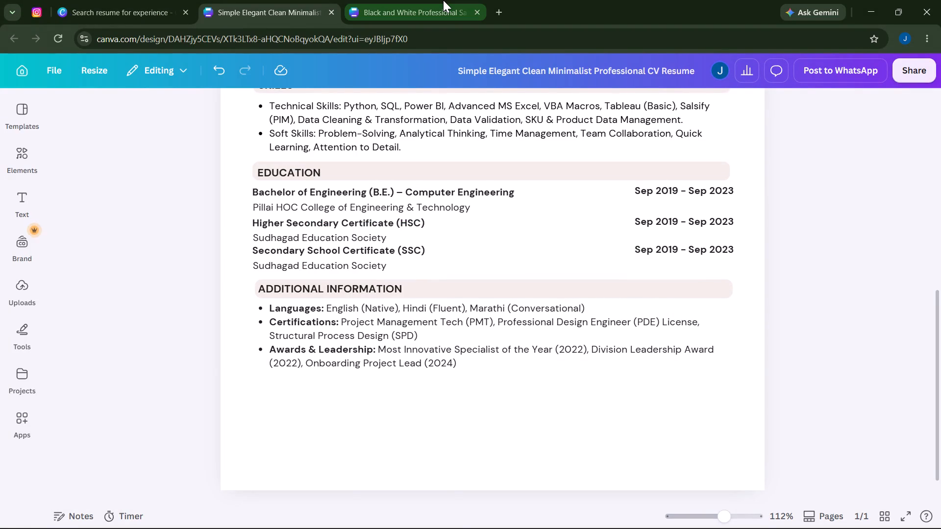
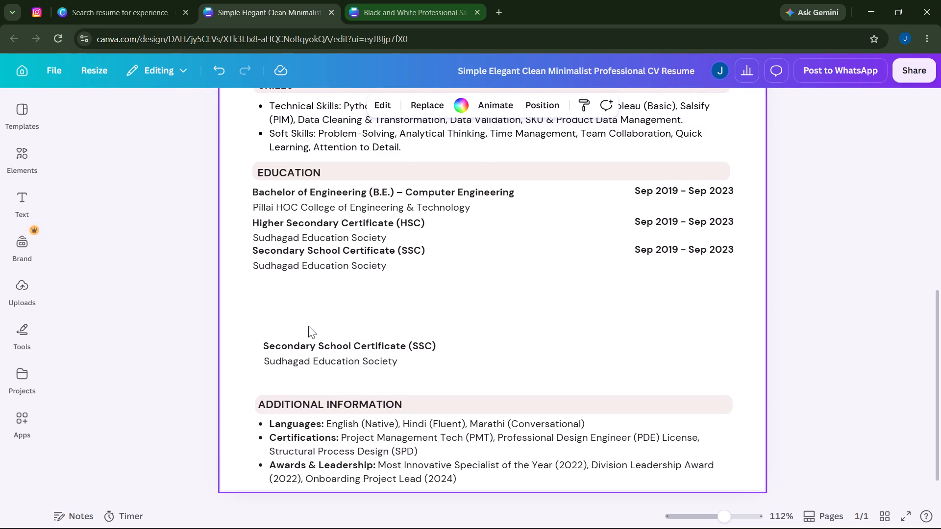
key("ctrl+v")
key("Up")
key("Up")
key("Up")
key("Up")
key("Up")
key("Up")
key("Up")
key("Up")
key("Up")
key("Up")
key("Up")
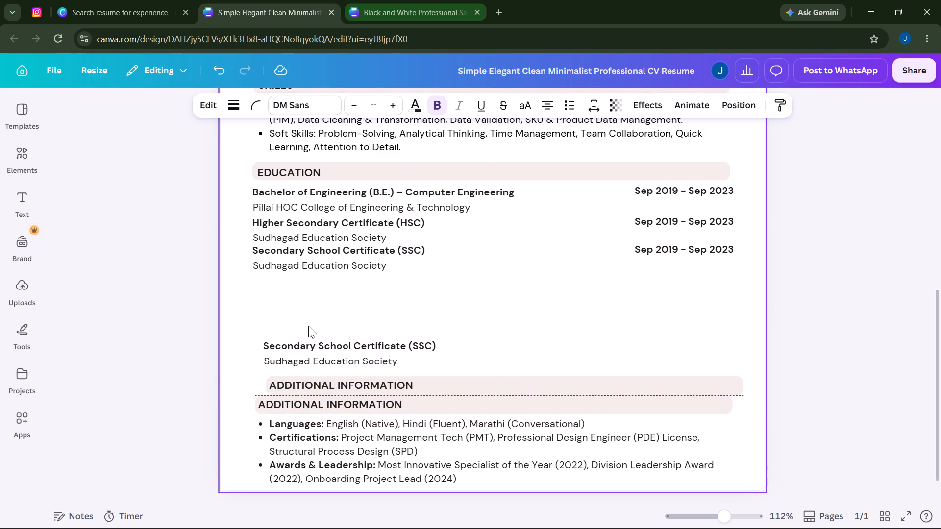
key("Up")
key("Left")
key("Left")
key("Left")
key("Left")
key("Left")
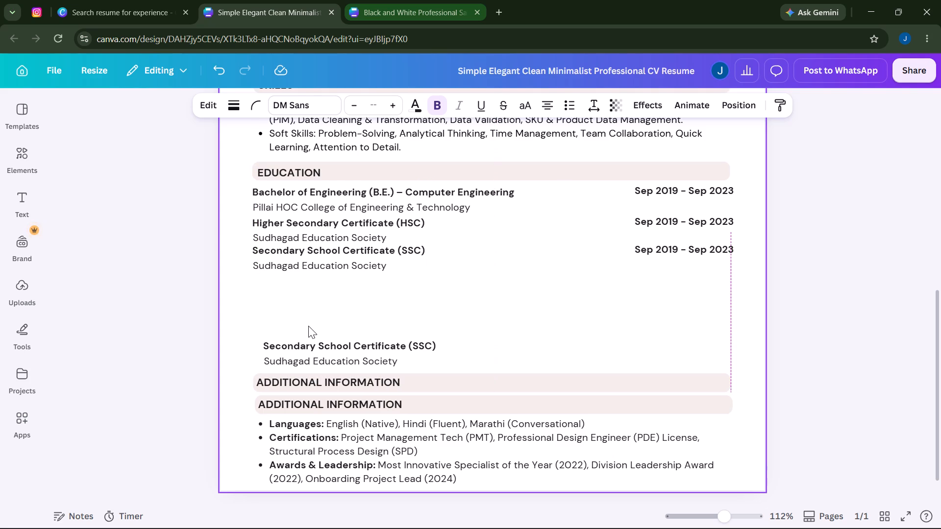
key("Right")
key("Up")
key("Up")
key("Up")
key("Up")
key("Up")
key("Up")
key("Up")
key("Up")
key("Up")
key("Up")
key("Up")
key("Up")
key("Up")
key("Up")
key("Up")
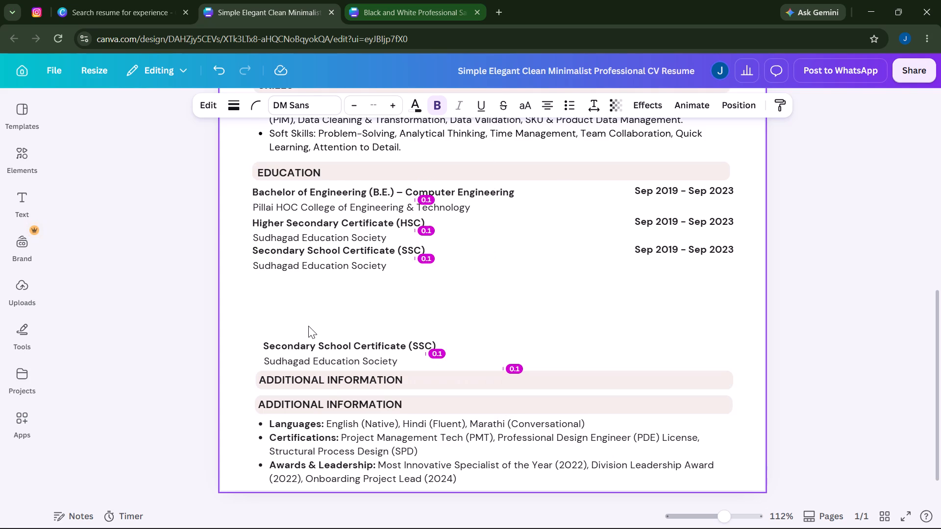
key("Up")
key("Up")
key("Up")
key("Up")
key("Up")
key("Up")
key("Up")
key("Up")
key("Up")
key("Up")
key("Up")
key("Up")
key("Up")
key("Up")
key("Up")
key("Up")
key("Up")
key("Up")
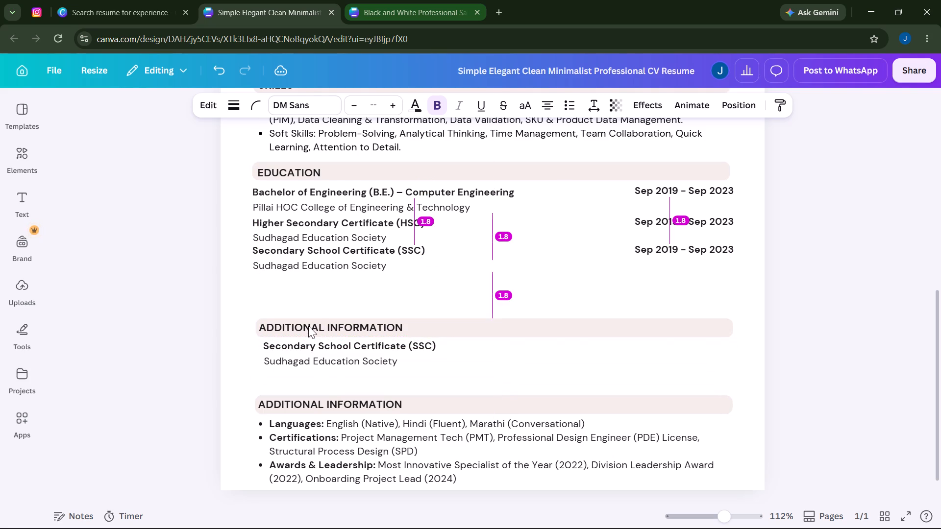
key("Up")
key("Up")
key("Up")
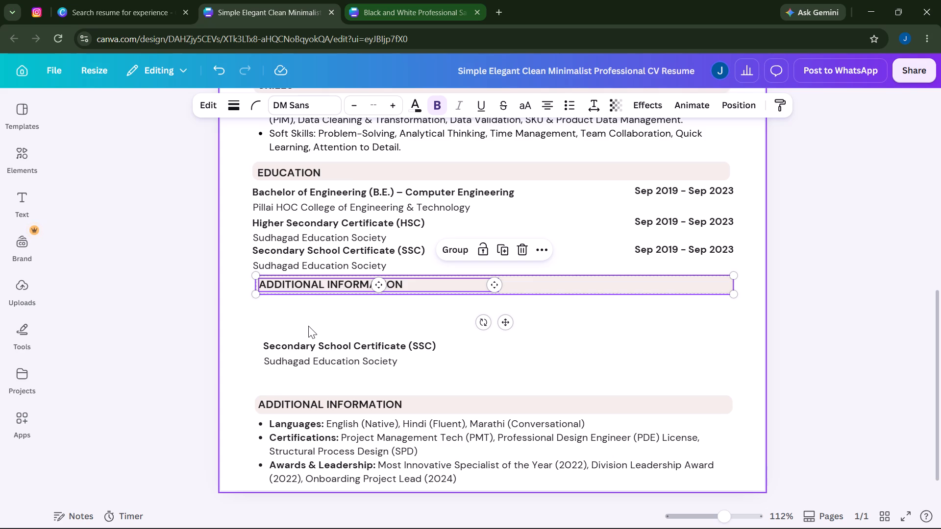
Nudge the copied heading and banner up to the EDUCATION banner and line up their left edges.
key("Up")
key("Up")
key("Down")
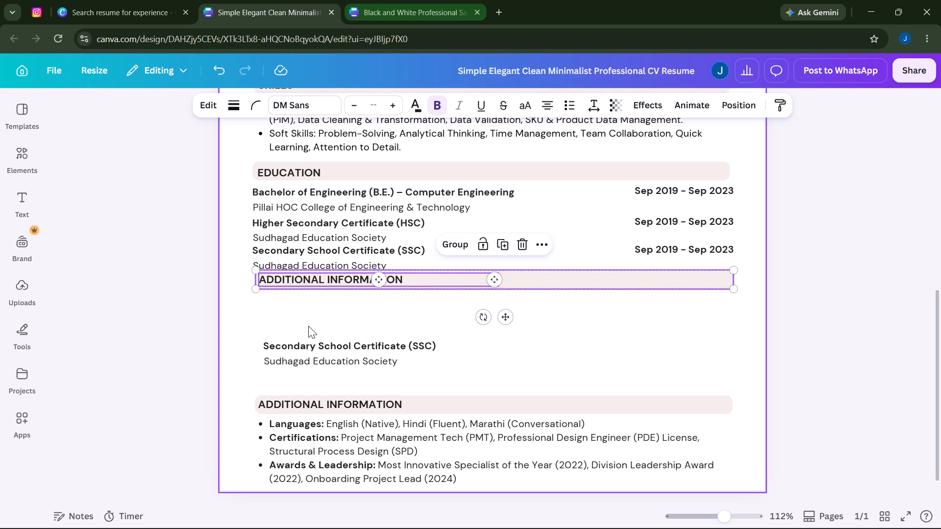
key("Up")
key("Up")
key("Up")
key("Up")
key("Up")
key("Up")
key("Up")
key("Up")
key("Up")
key("Up")
key("Up")
key("Up")
key("Up")
key("Up")
key("Up")
key("Up")
key("Up")
key("Up")
key("Up")
key("Up")
key("Up")
key("Up")
key("Up")
key("Up")
key("Up")
key("Up")
key("Up")
key("Up")
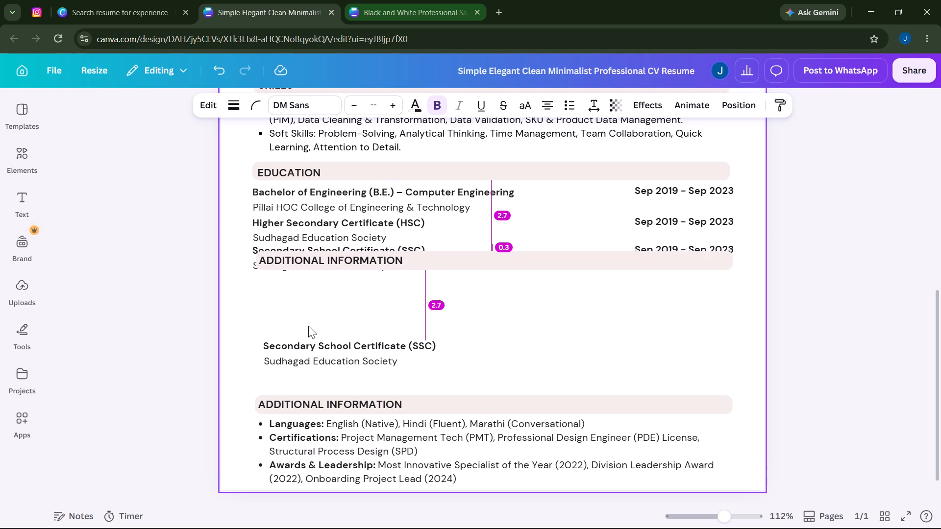
key("Up")
key("Up")
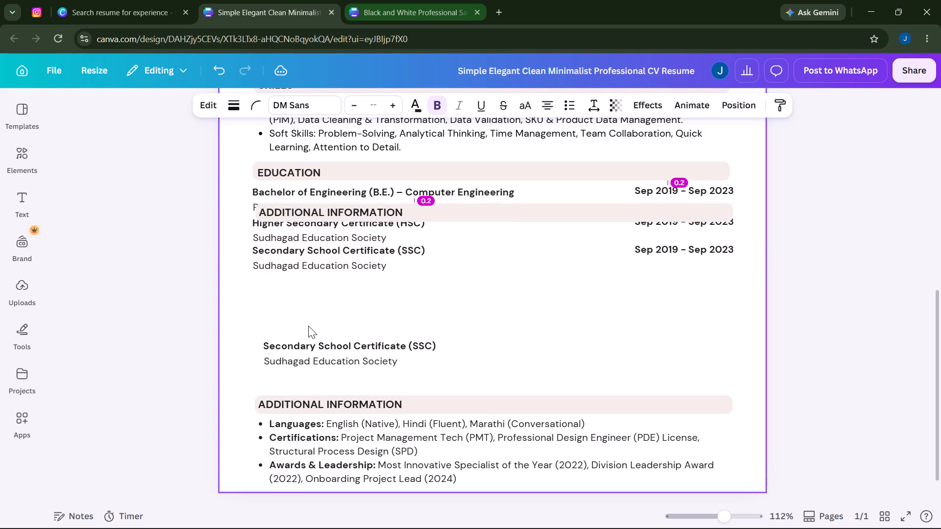
key("Up")
key("Up")
key("Down")
key("Left")
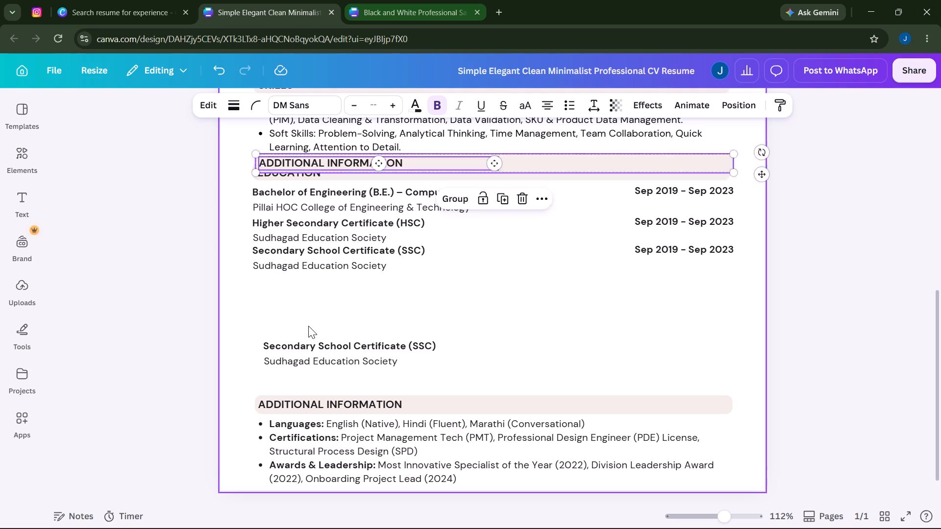
Nudge the copied ADDITIONAL INFORMATION heading and banner down from the EDUCATION banner to just below the Secondary School Certificate (SSC) entry.
key("Down")
key("Down")
key("Down")
key("Down")
key("Down")
key("Down")
key("Down")
key("Down")
key("Down")
key("Down")
key("Down")
key("Down")
key("Down")
key("Down")
key("Down")
key("Down")
key("Down")
key("Down")
key("Down")
key("Down")
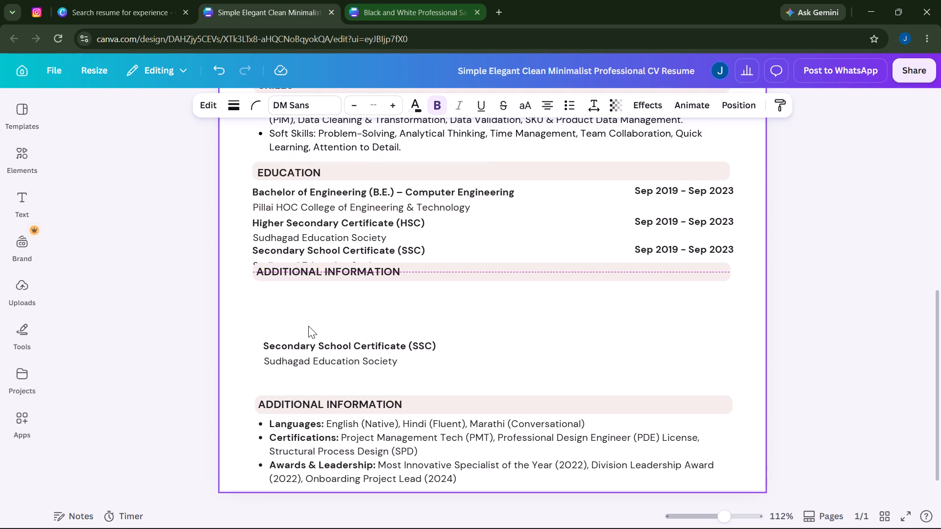
key("Down")
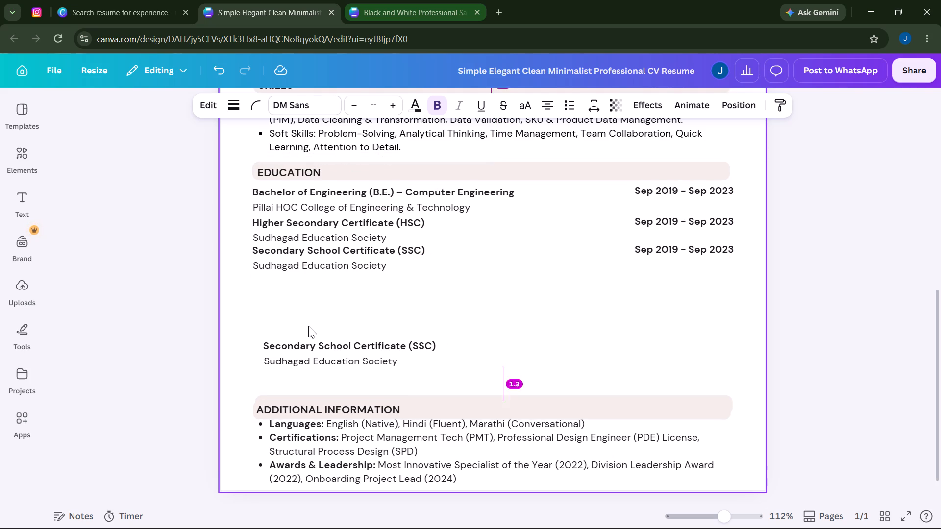
key("Down")
key("Up")
key("Up")
key("Up")
key("Up")
key("Up")
key("Up")
key("Up")
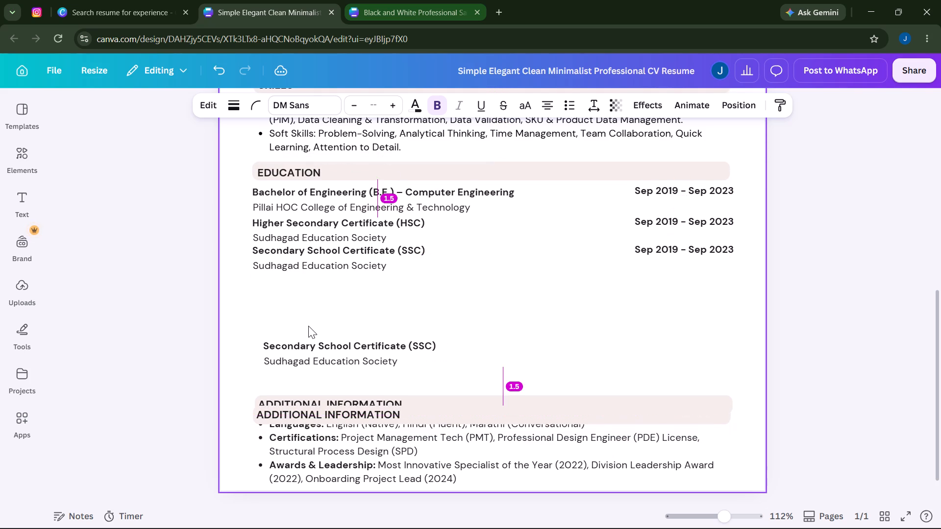
key("Up")
key("Up")
key("Up")
key("Up")
key("Up")
key("Up")
key("Up")
key("Up")
key("Up")
key("Up")
key("Up")
key("Up")
key("Up")
key("Up")
key("Up")
key("Up")
key("Up")
key("Up")
key("Up")
key("Up")
key("Up")
key("Up")
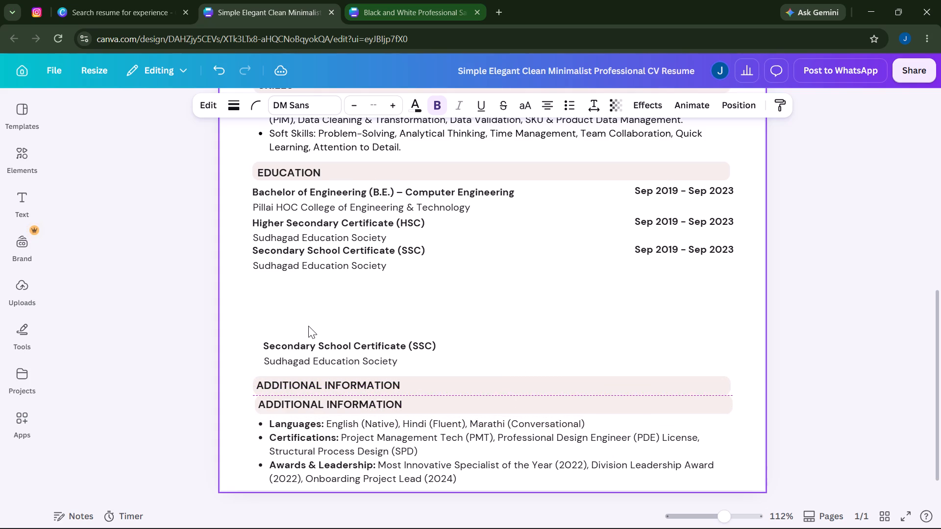
key("Up")
key("Up")
key("Up")
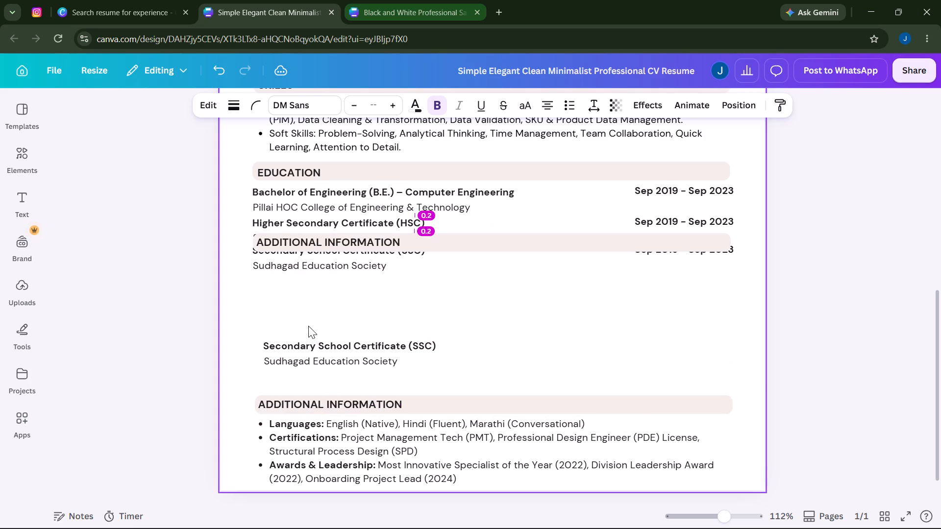
key("Down")
key("Down")
key("Down")
key("Down")
key("Down")
key("Down")
key("Down")
key("Down")
key("Down")
key("Down")
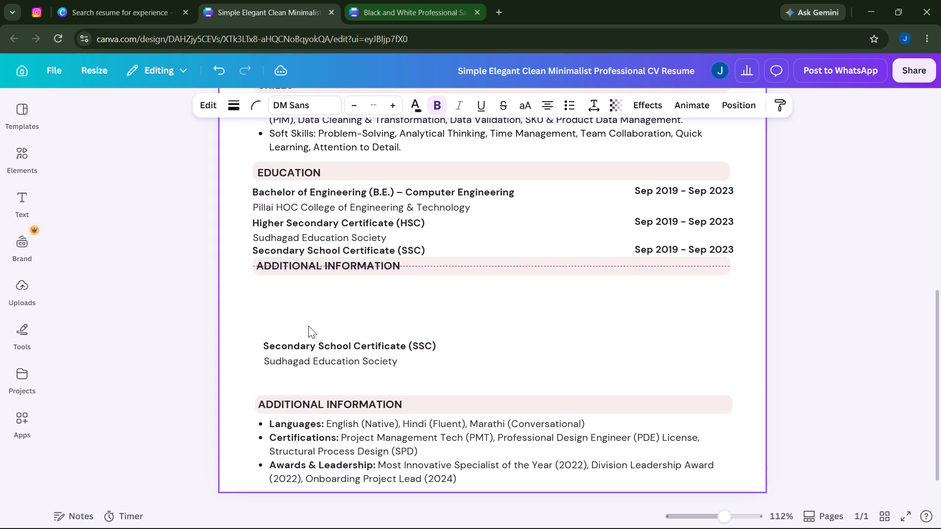
key("Down")
key("Down")
key("Down")
key("Down")
key("Down")
key("Up")
key("Up")
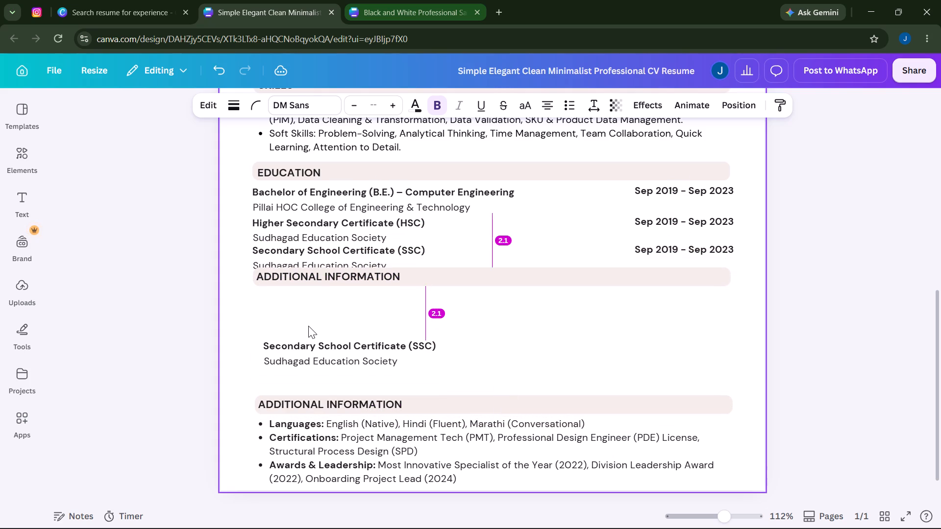
key("Down")
key("Down")
key("Down")
key("Down")
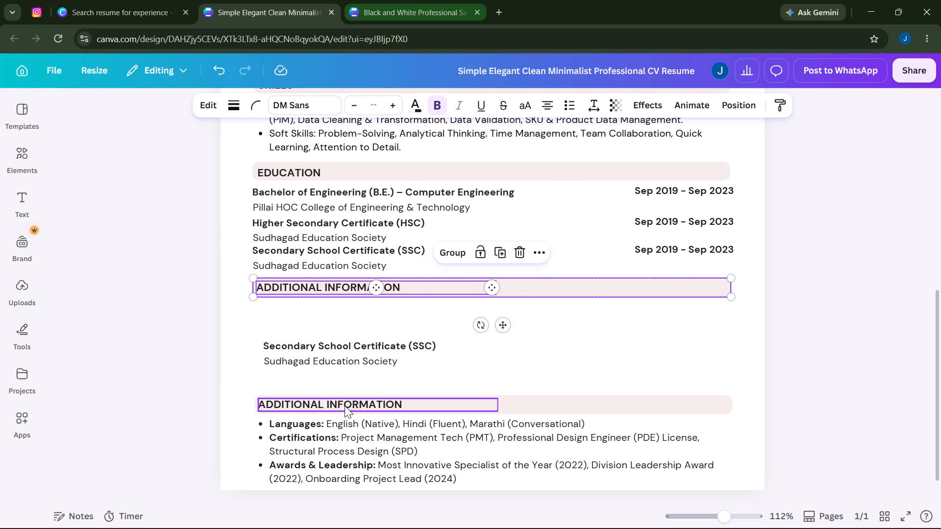
Shift the original ADDITIONAL INFORMATION heading together with its banner slightly to the right, above the Languages bullet.
left_click(552, 405)
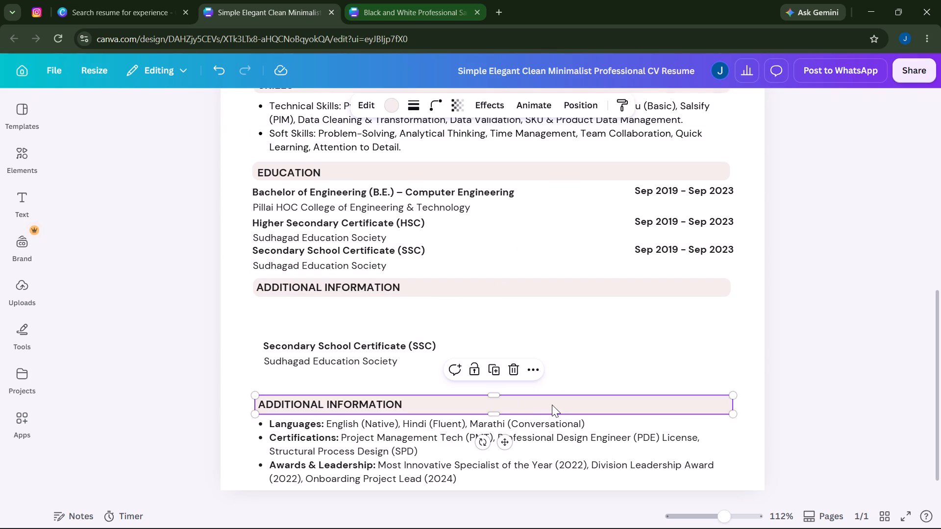
left_click_drag(248, 402, 271, 402)
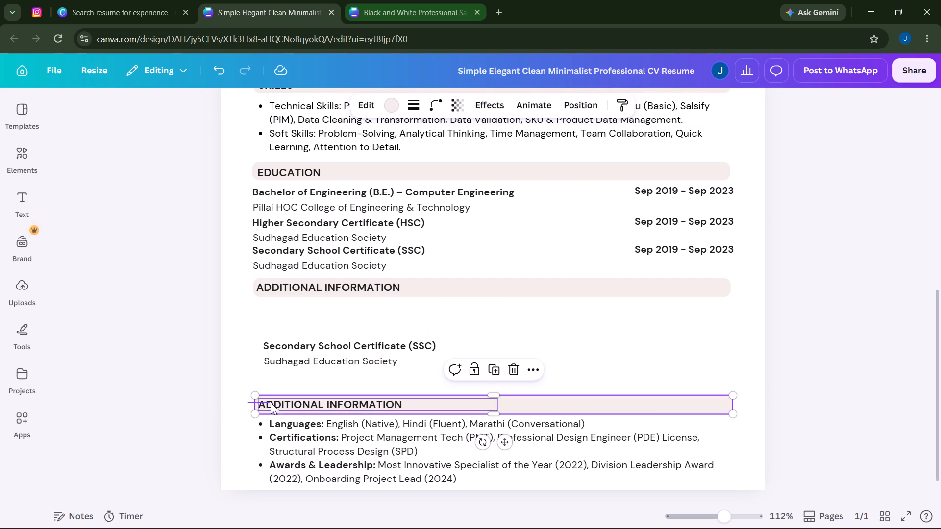
left_click_drag(271, 402, 275, 402)
key("Right")
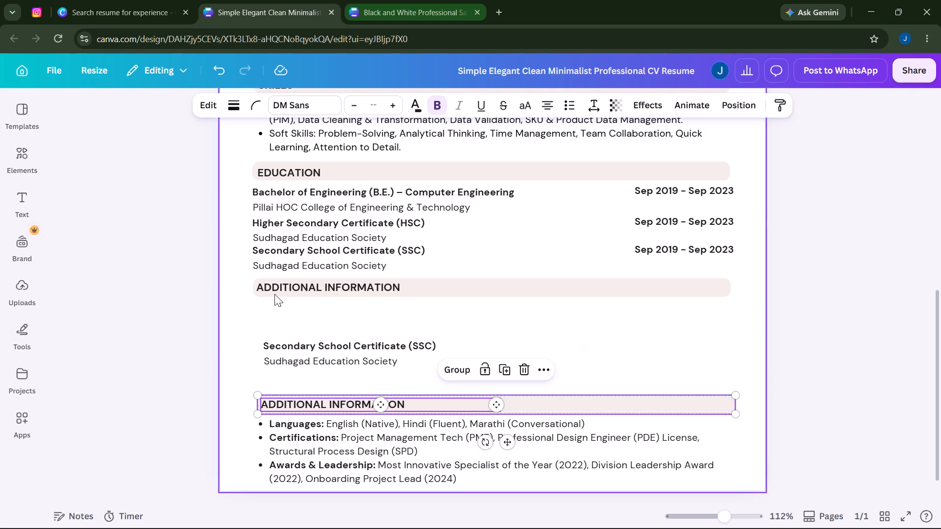
left_click(273, 313)
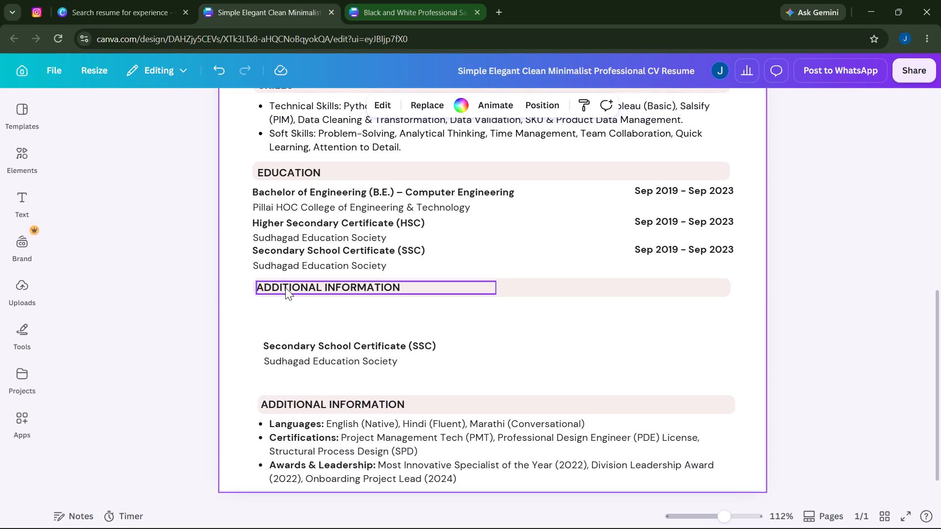
Switch to the Black and White Professional Sales Manager Resume and copy its PROJECT DETAILS heading text.
key("alt+Tab")
key("alt+Tab")
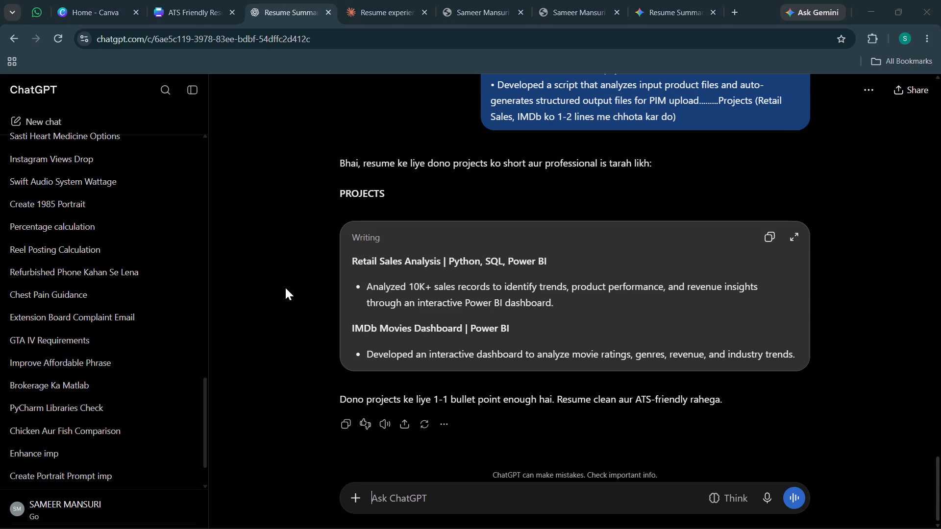
left_click(396, 0)
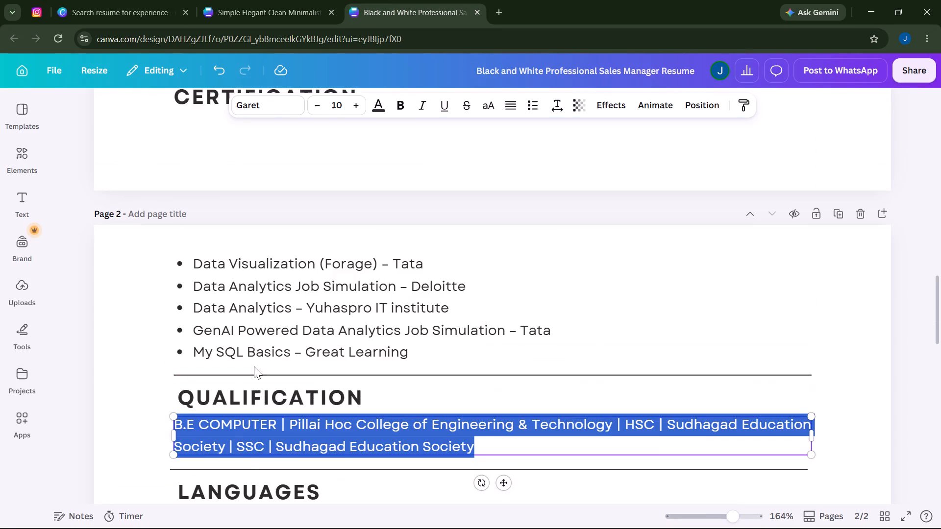
scroll(254, 366, "up", 7)
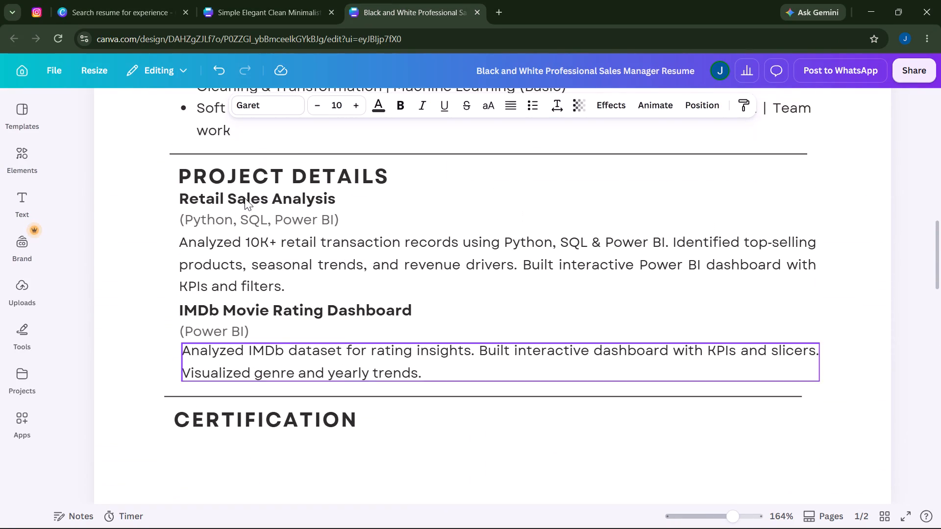
triple_click(237, 171)
key("ctrl+c")
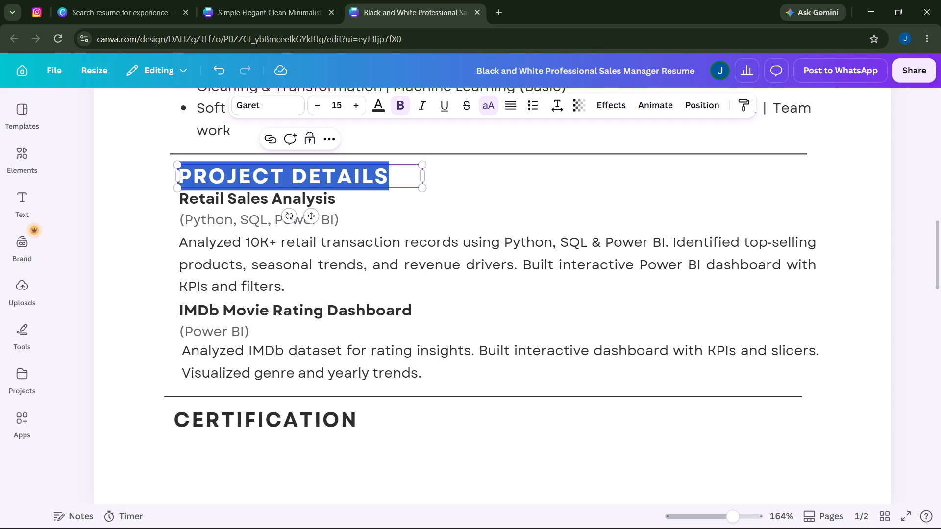
Return to the Simple Elegant CV and replace the copied ADDITIONAL INFORMATION heading below Education with the text PROJECT DETAILS.
left_click(159, 0)
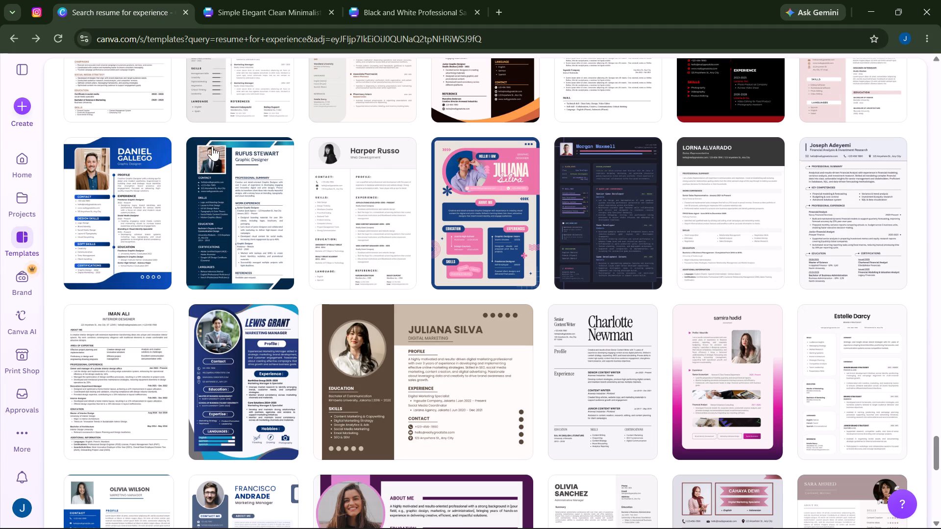
left_click(298, 0)
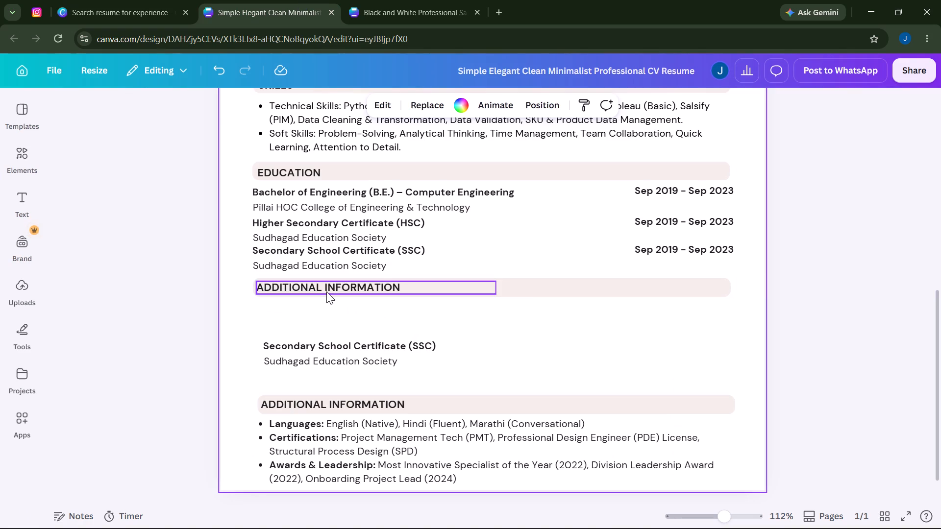
double_click(326, 291)
double_click(326, 291)
triple_click(326, 291)
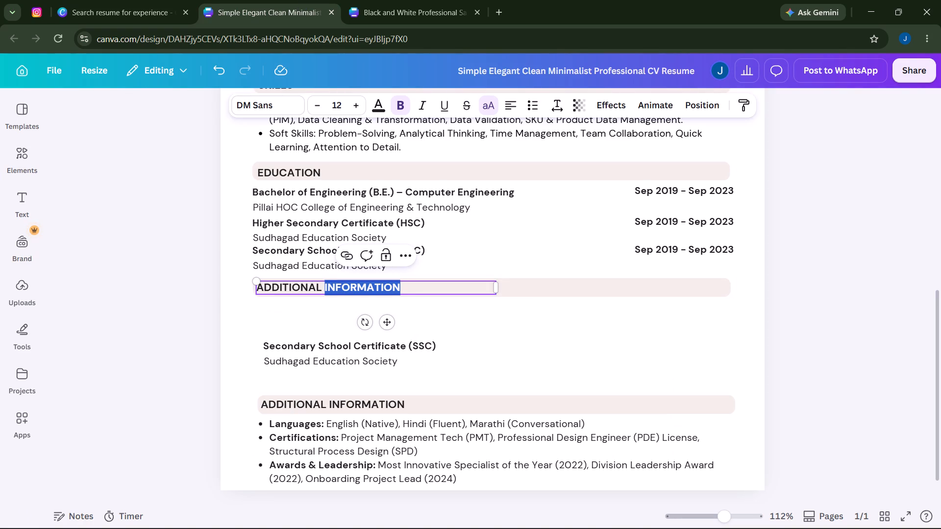
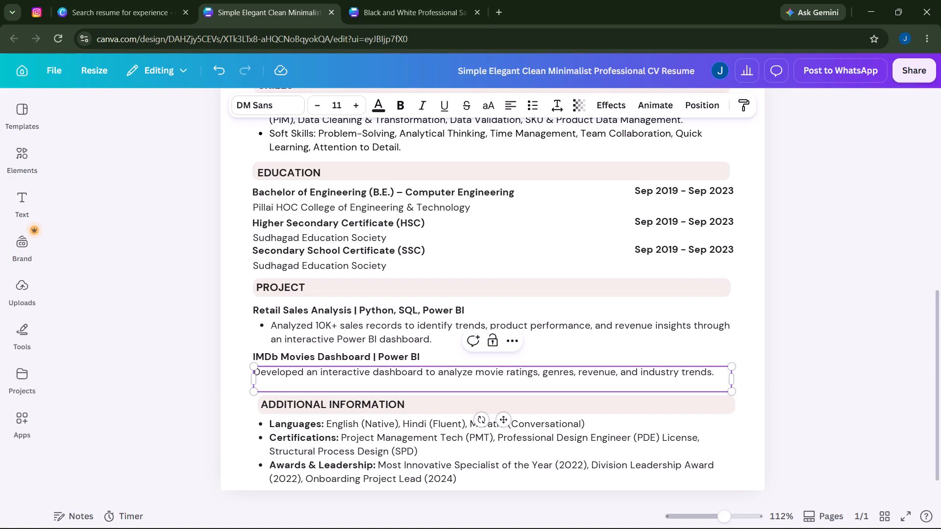
key("BackSpace")
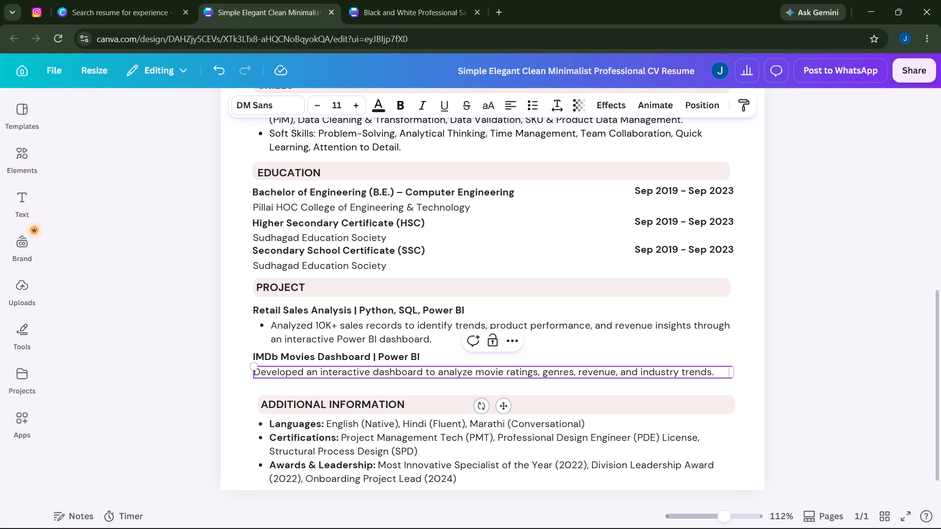
Format the IMDb project description as a left-aligned bulleted item, matching the Retail Sales Analysis bullet.
left_click(507, 110)
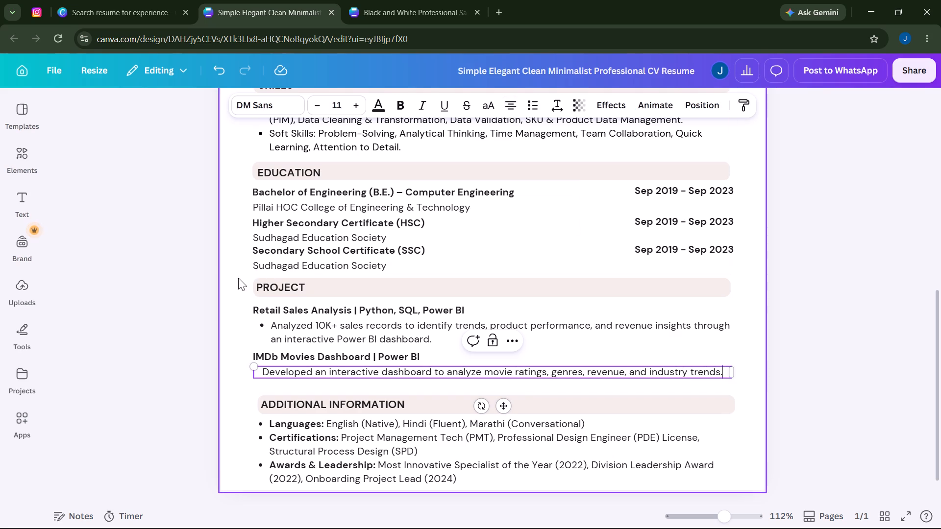
left_click(114, 275)
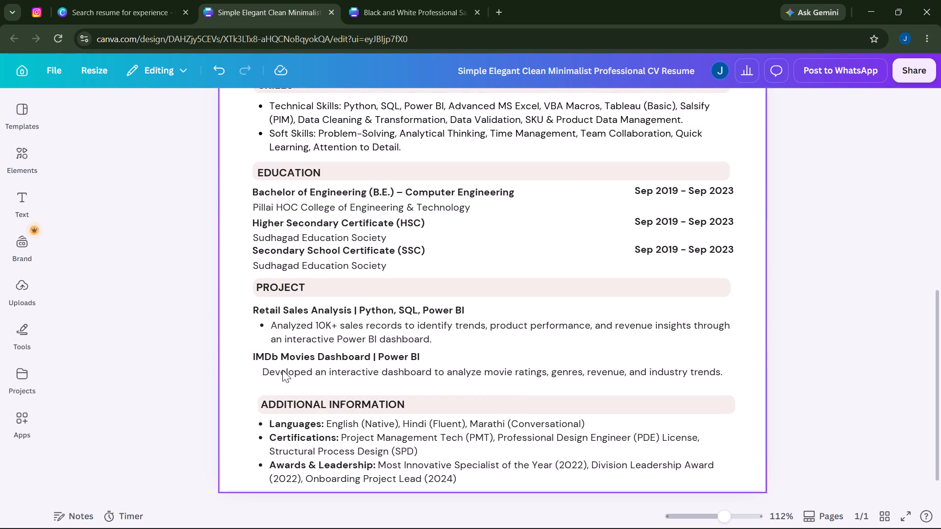
left_click(282, 372)
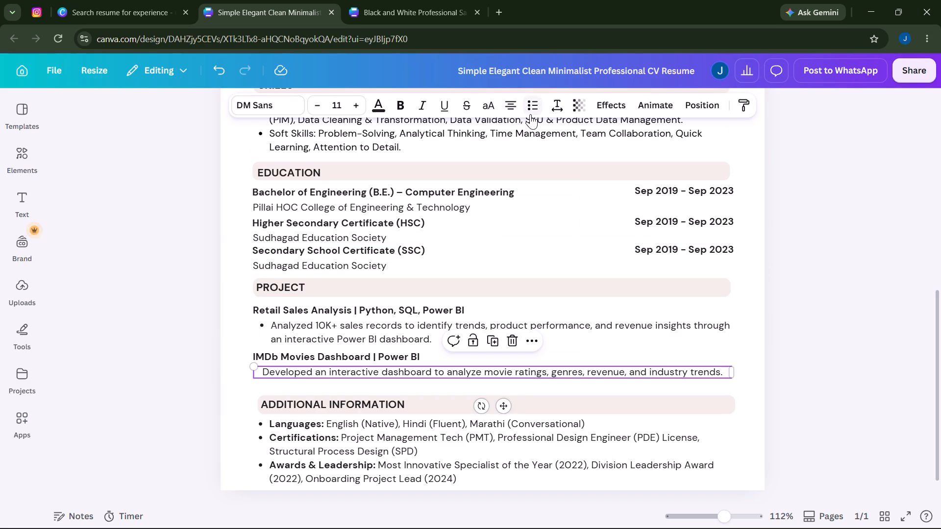
left_click(530, 114)
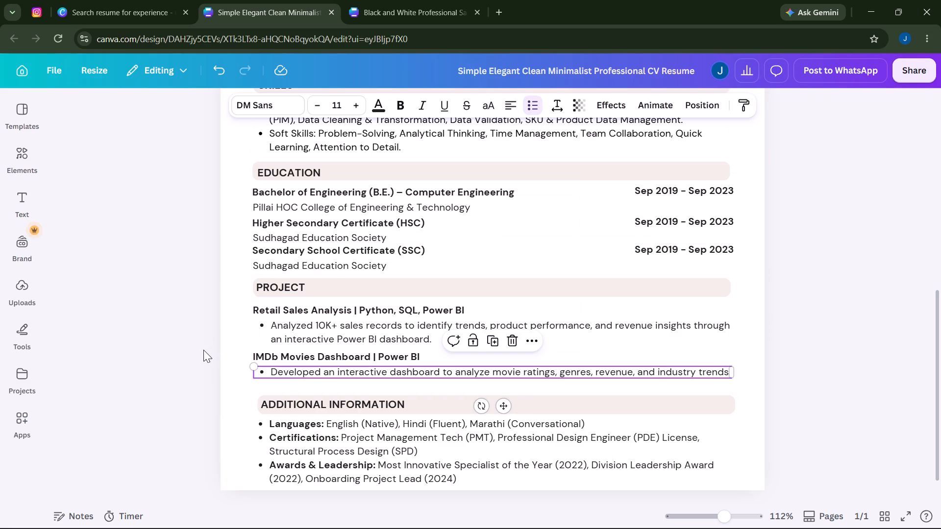
left_click(203, 350)
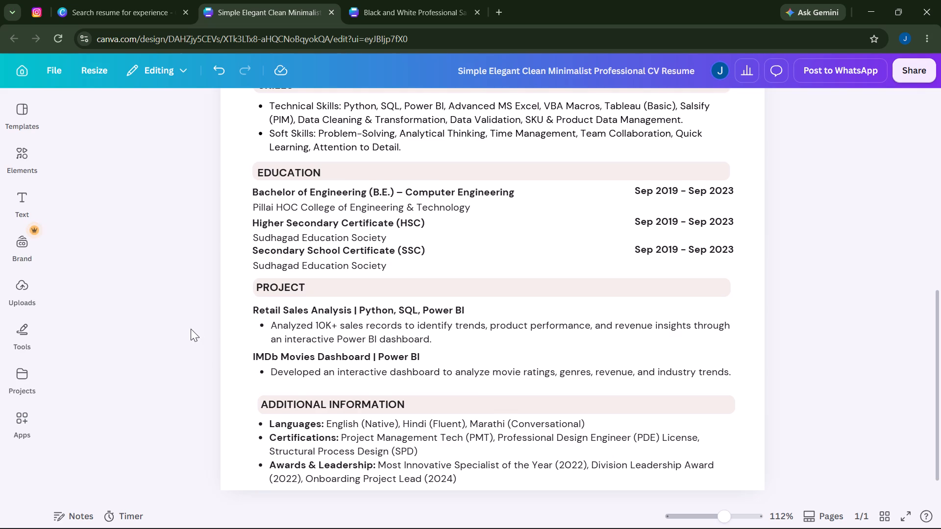
Move the ADDITIONAL INFORMATION heading, its banner and its bullet list up together, leaving a small gap below the IMDb bullet.
left_click_drag(249, 391, 259, 415)
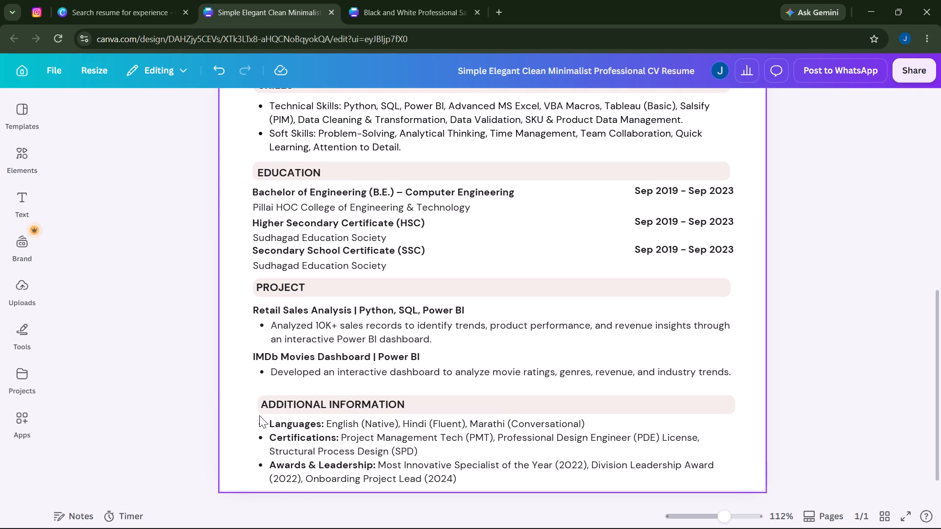
left_click_drag(259, 415, 297, 492)
key("Up")
key("Up")
key("Up")
key("Up")
key("Up")
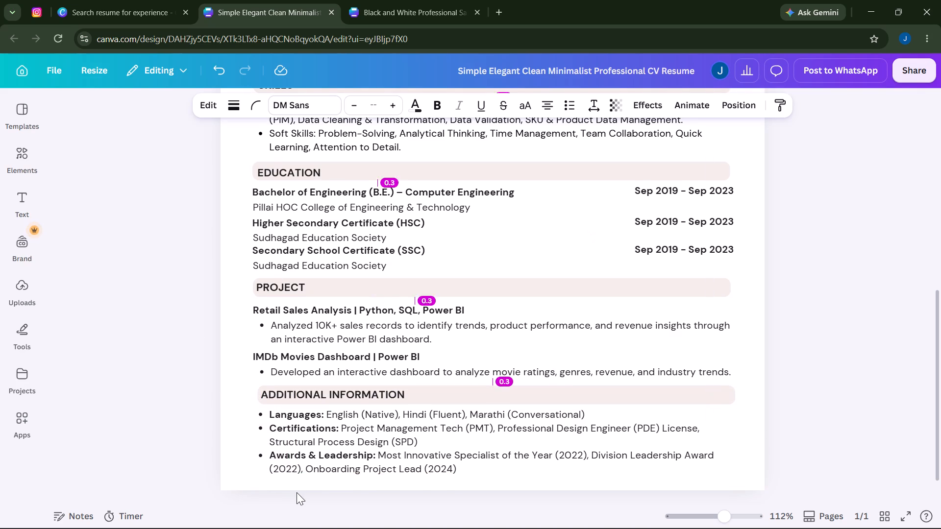
key("Up")
key("Up")
key("Up")
key("Down")
key("Down")
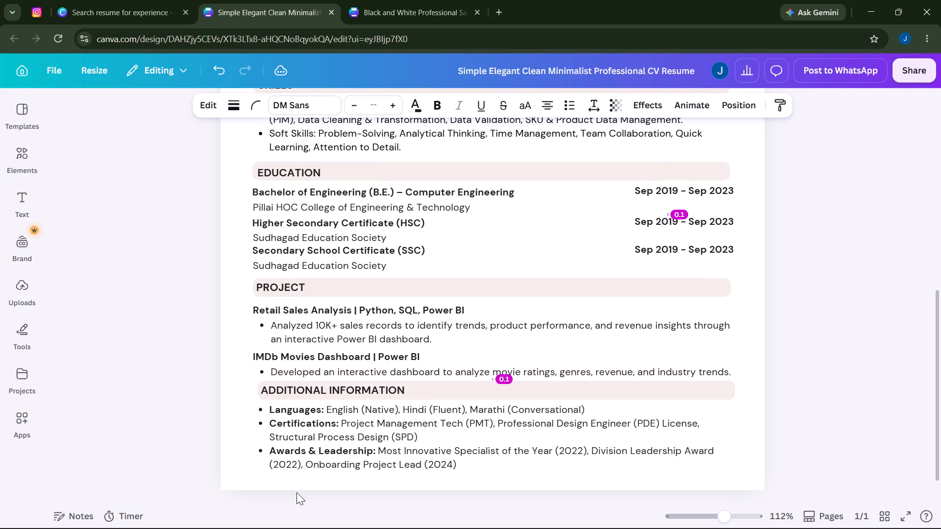
key("Down")
key("Down")
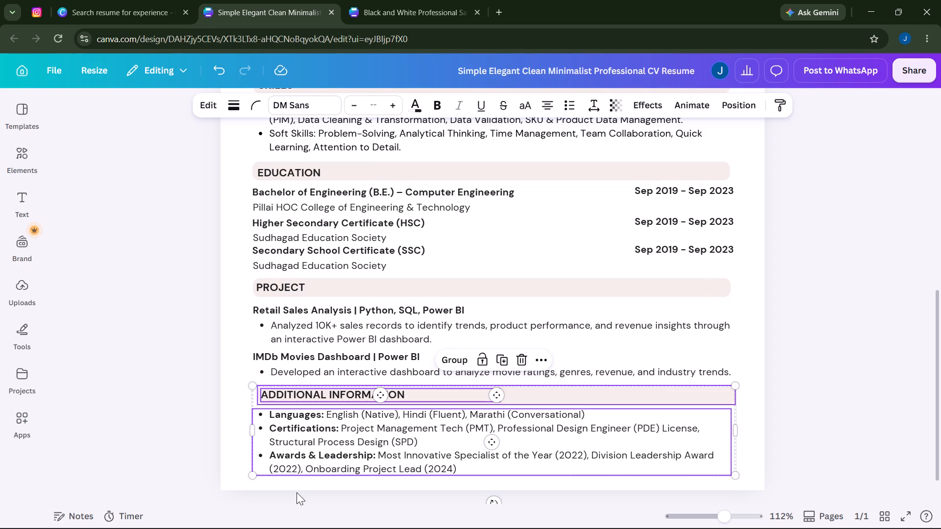
left_click(180, 320)
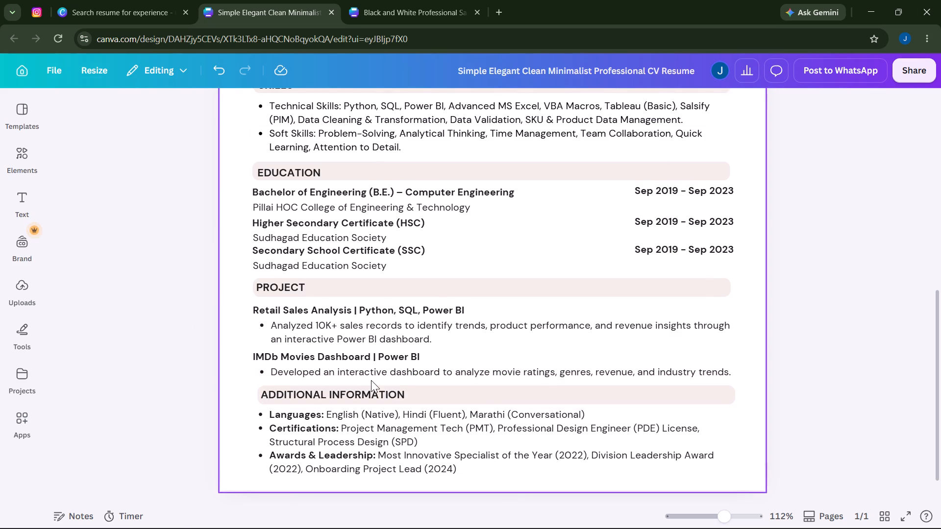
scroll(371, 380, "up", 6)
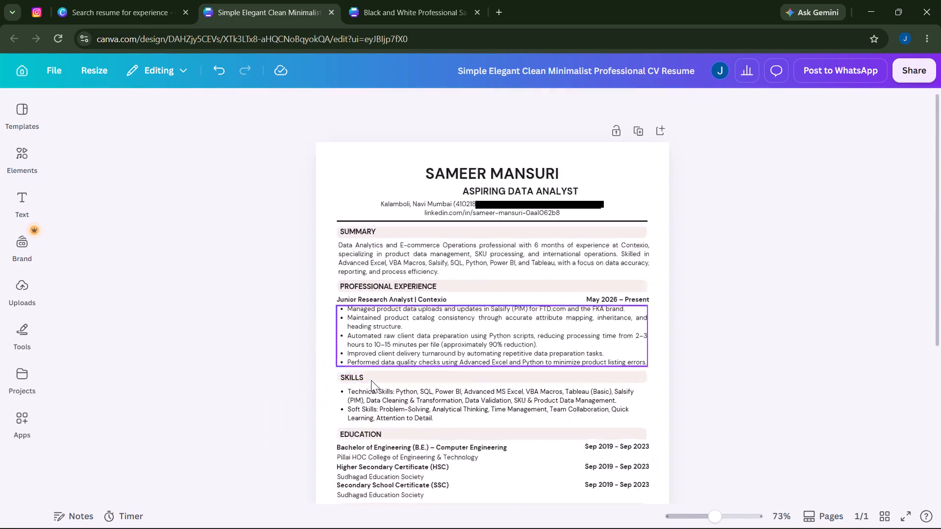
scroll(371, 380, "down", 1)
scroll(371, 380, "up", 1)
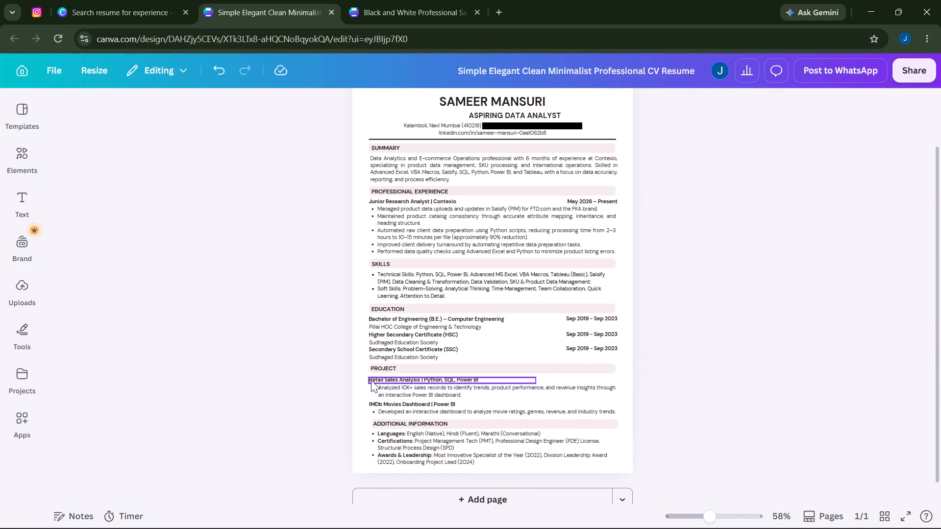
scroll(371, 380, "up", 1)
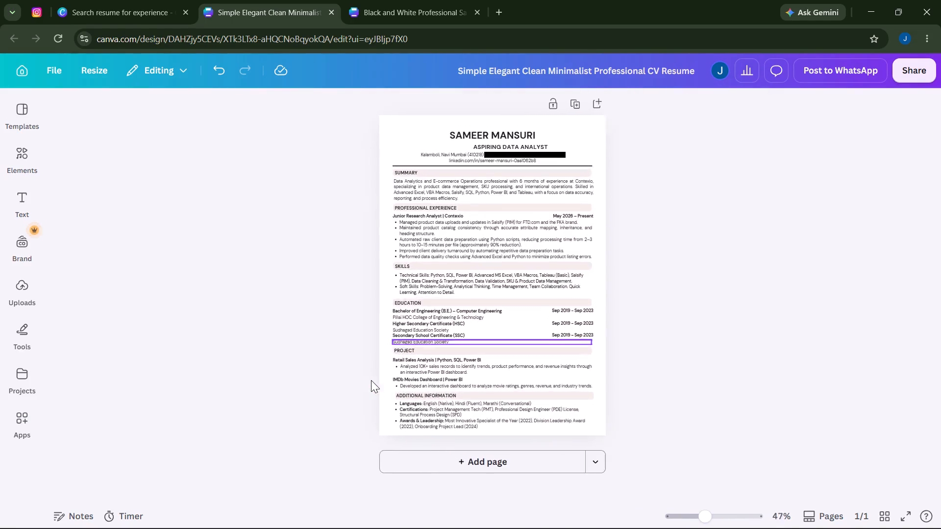
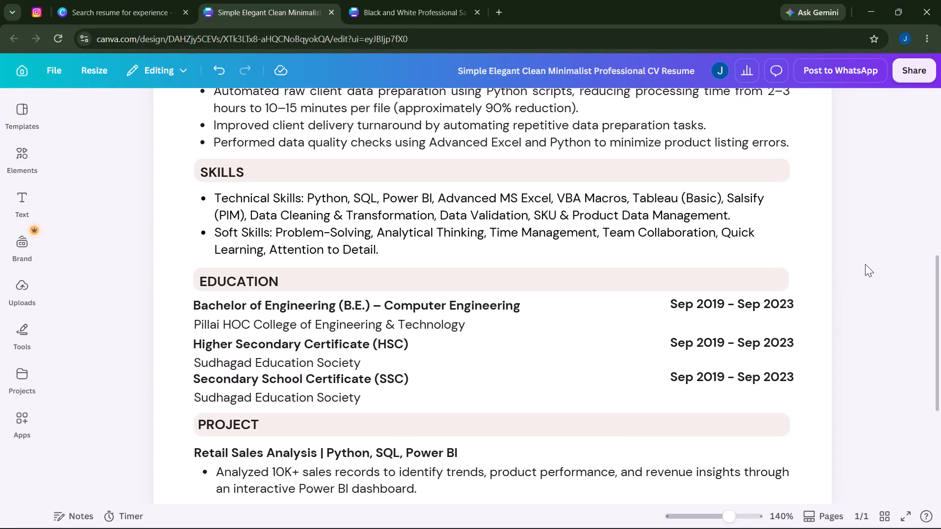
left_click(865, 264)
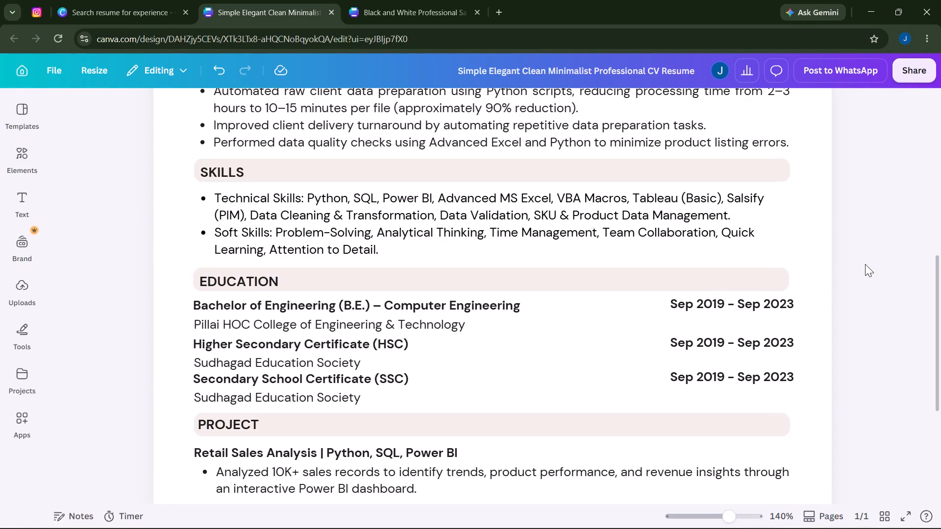
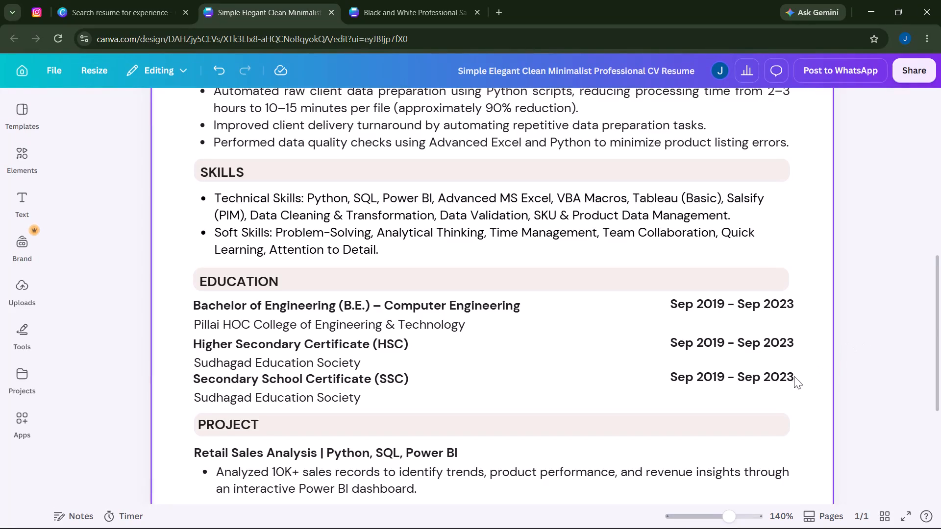
Set the end year of the Secondary School Certificate (SSC) date range to 2019.
triple_click(766, 383)
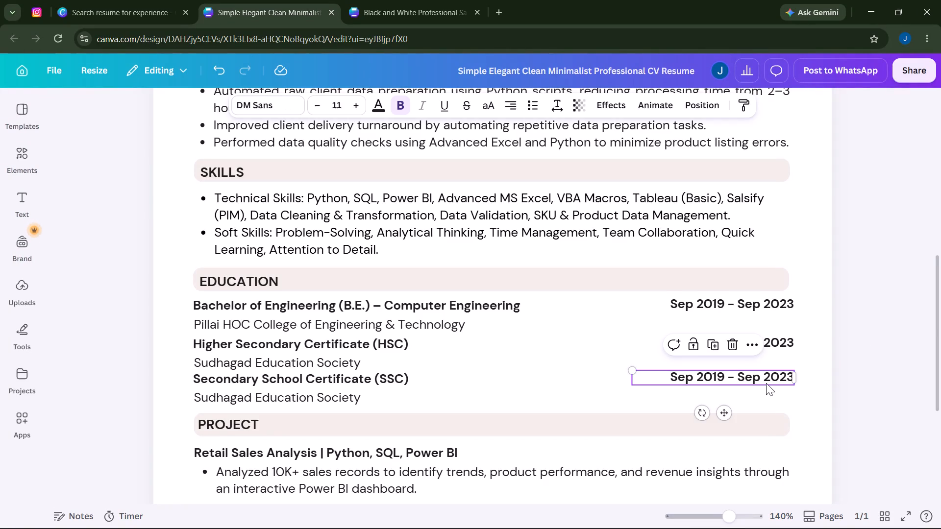
left_click(766, 383)
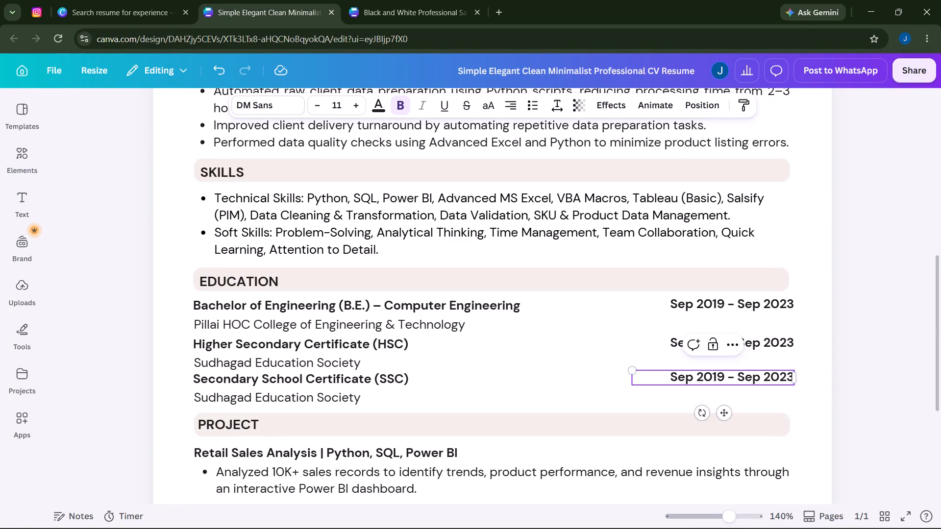
key("Right")
key("Right")
key("Right")
key("Right")
key("BackSpace")
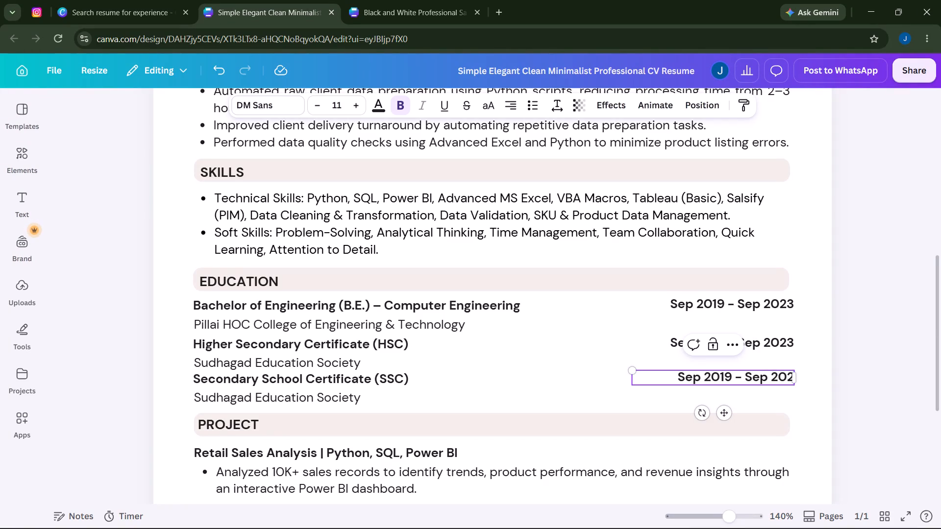
key("BackSpace")
type("19")
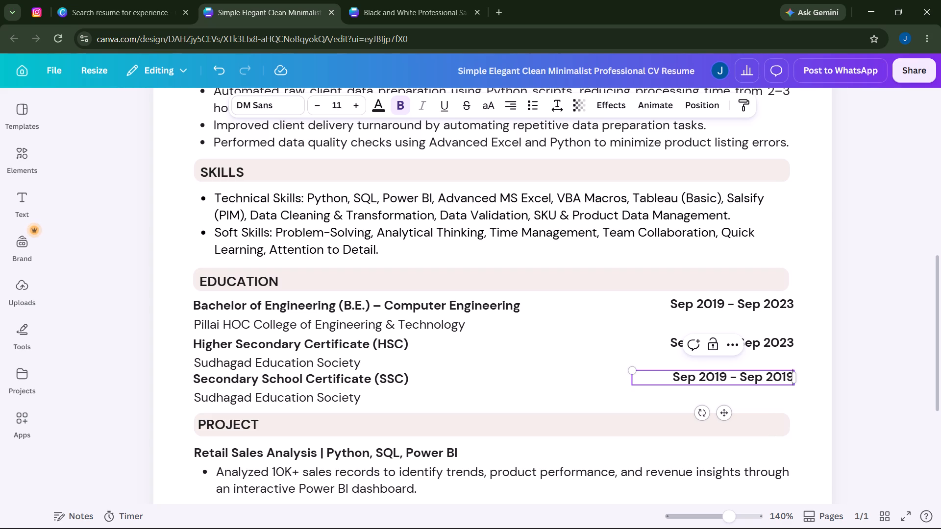
Replace the start month of the Secondary School Certificate (SSC) date range with March.
key("Left")
key("Left")
key("Left")
key("Left")
key("Left")
key("Left")
key("Left")
key("Left")
key("Left")
key("Left")
key("Left")
key("Left")
key("Left")
key("Left")
key("Left")
key("Left")
key("Left")
key("Right")
key("BackSpace")
key("BackSpace")
key("BackSpace")
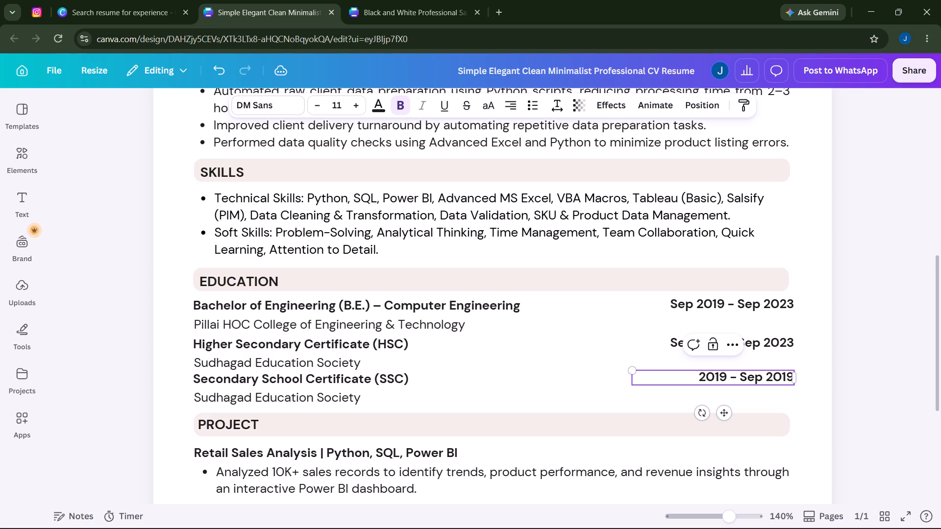
type("Mar")
type("ch")
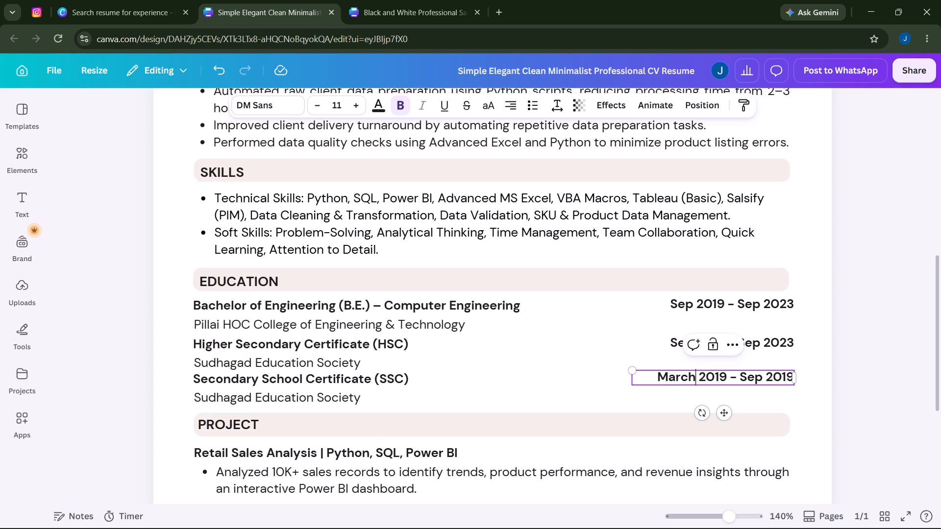
left_click(909, 297)
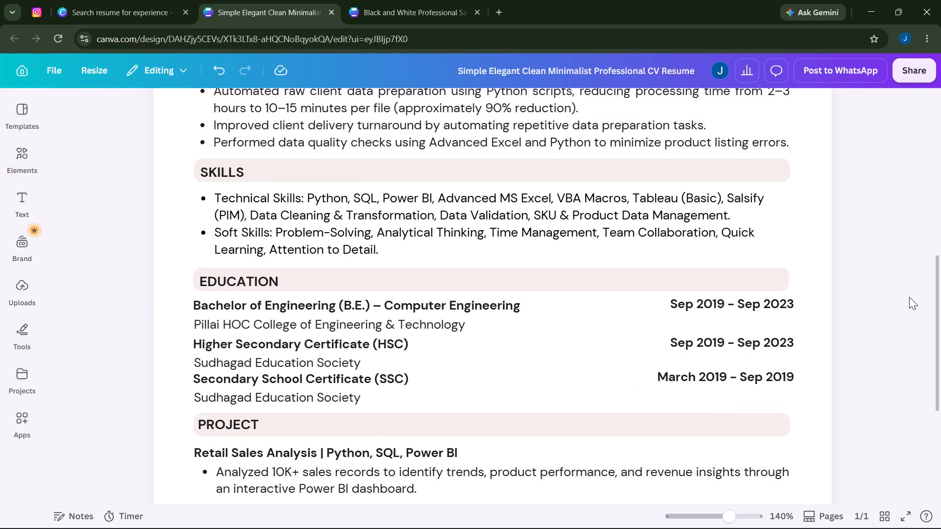
Replace the end month of the Secondary School Certificate (SSC) date range with a copy of its start month, March.
scroll(909, 297, "up", 1)
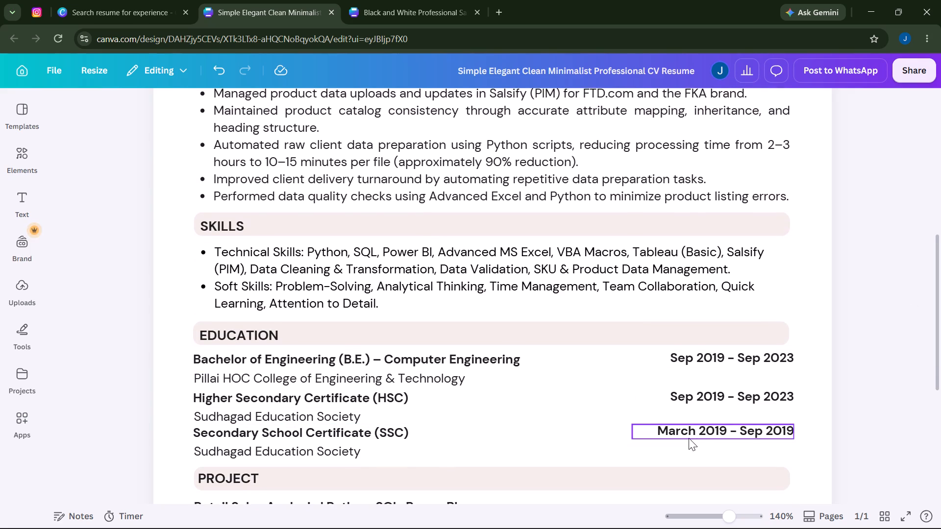
triple_click(676, 430)
left_click(676, 430)
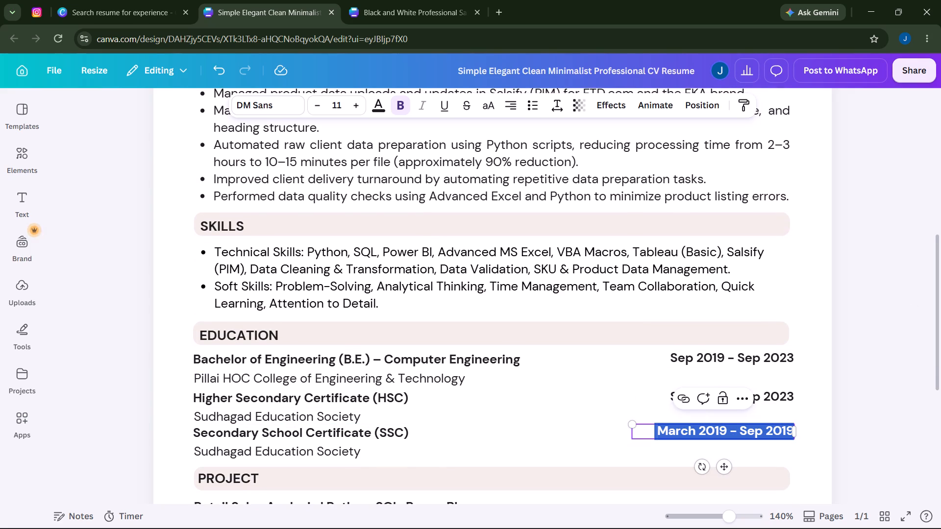
double_click(676, 430)
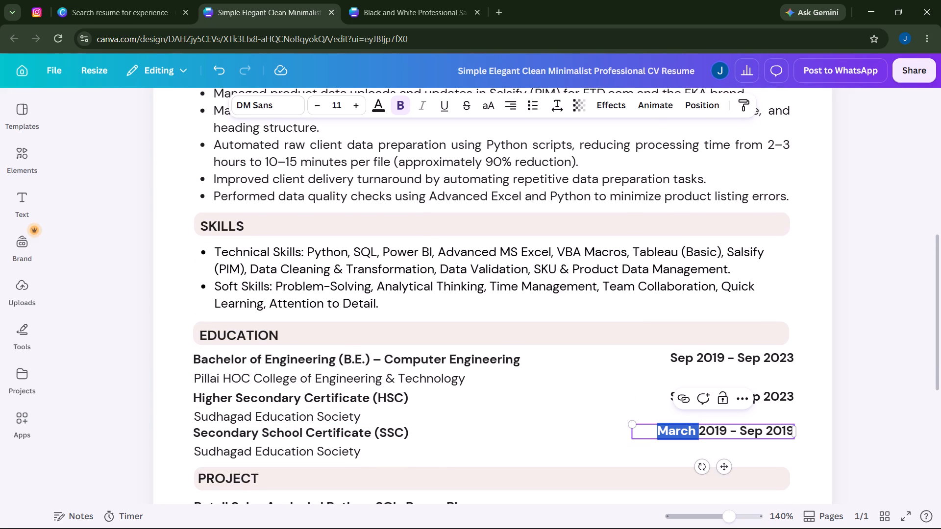
key("ctrl+c")
key("Right")
key("Right")
key("Right")
key("Right")
key("Right")
key("Right")
key("Right")
key("Right")
key("Right")
key("Right")
key("Right")
key("Right")
key("Right")
key("Right")
key("Right")
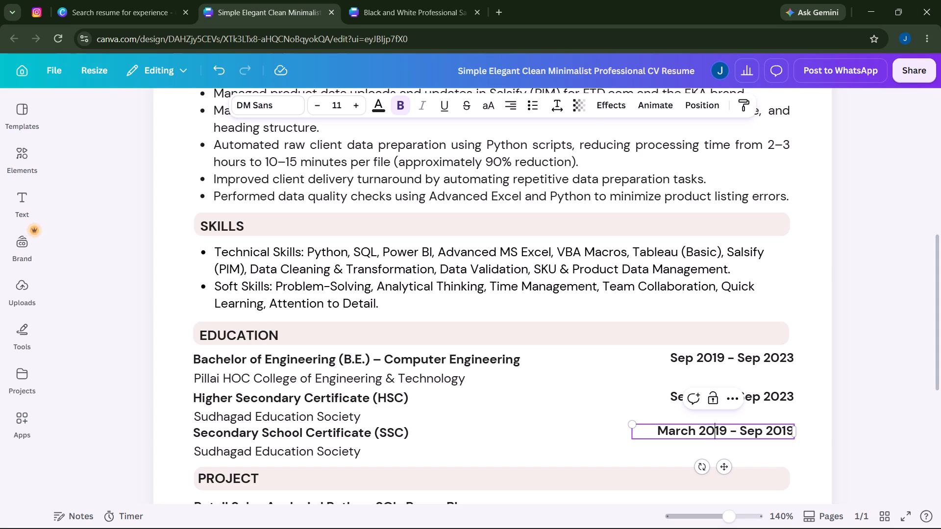
key("Left")
key("Left")
key("Left")
key("Left")
key("ctrl+v")
key("Left")
key("Left")
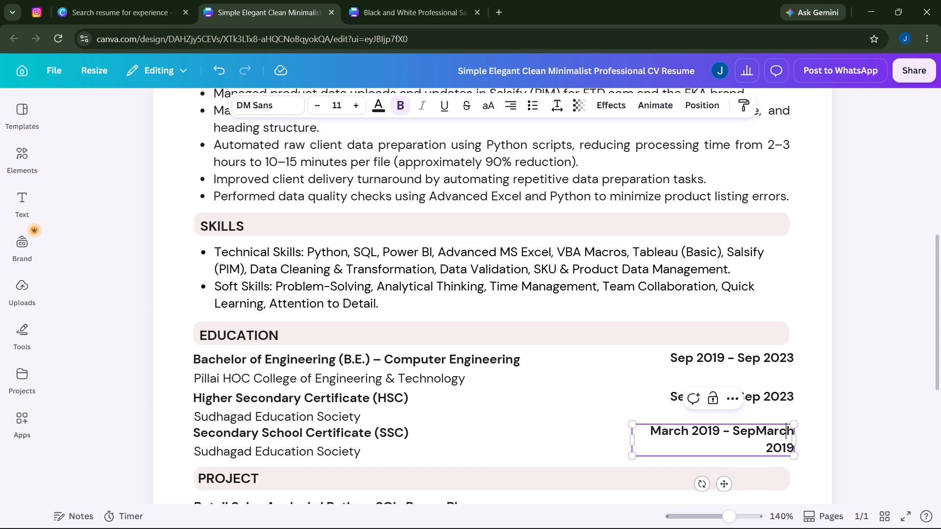
key("Left")
key("Left")
key("Left")
key("Left")
key("Left")
key("Right")
key("BackSpace")
key("BackSpace")
key("BackSpace")
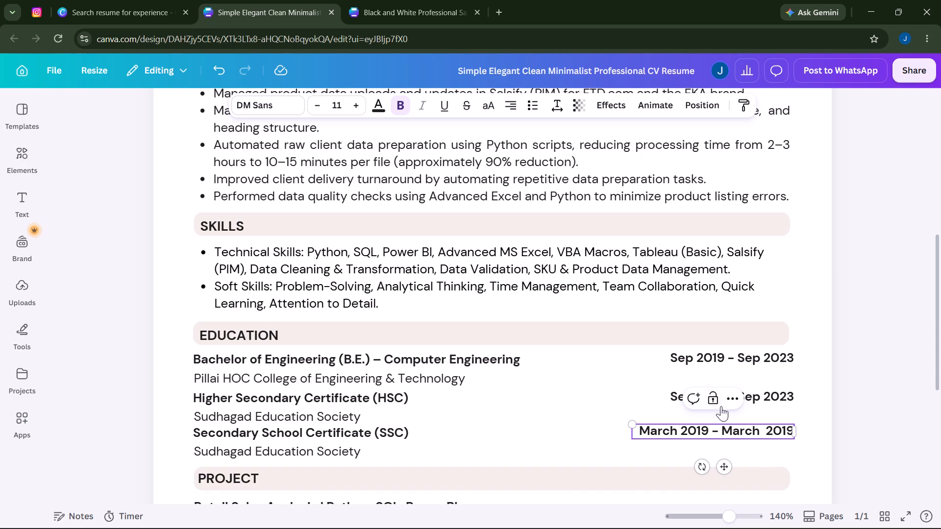
left_click(861, 408)
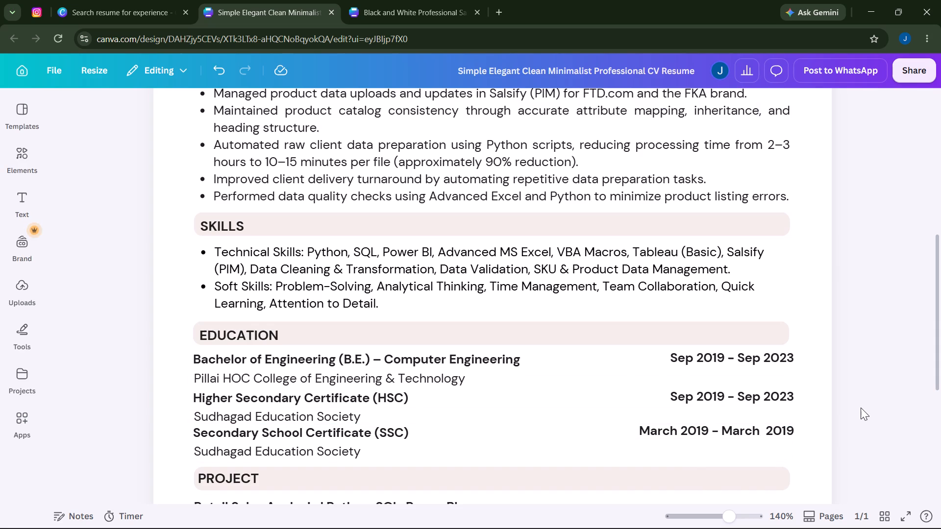
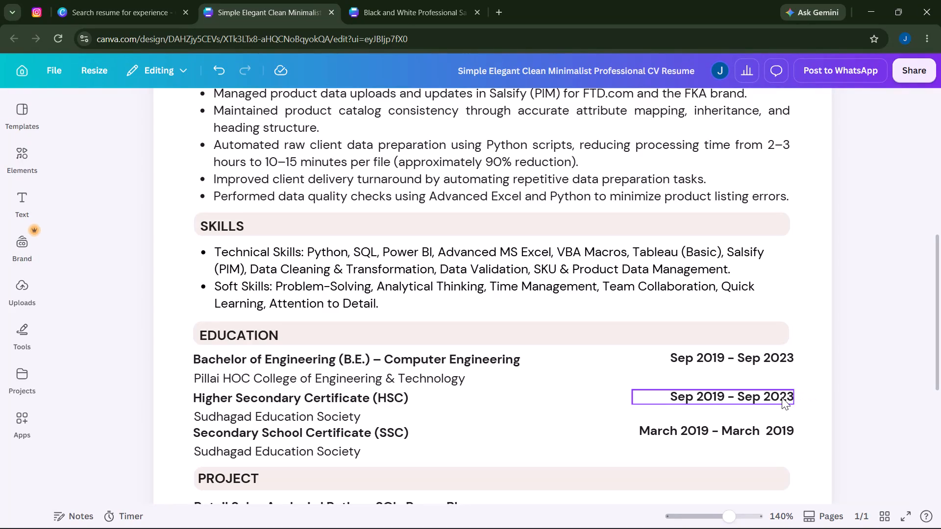
Set the end year of the Higher Secondary Certificate (HSC) date range to 2021.
left_click(781, 397)
double_click(781, 397)
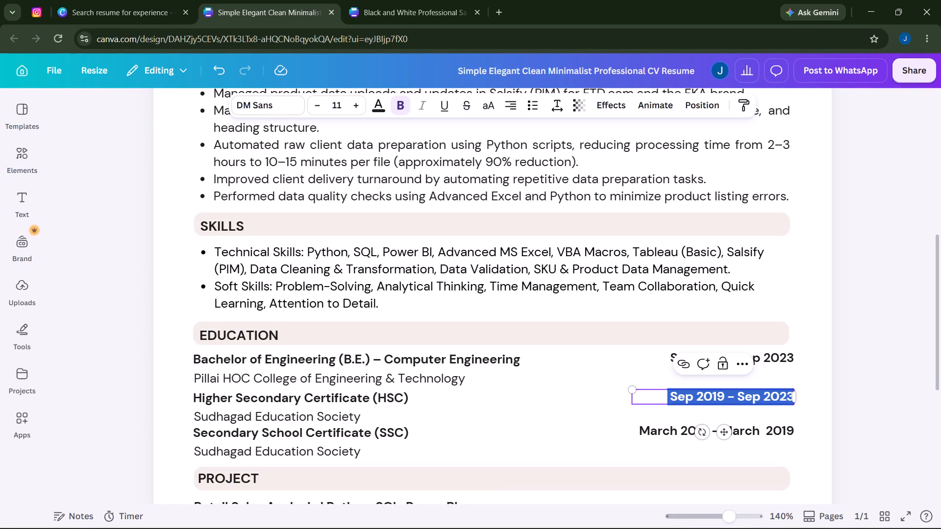
key("Right")
key("Right")
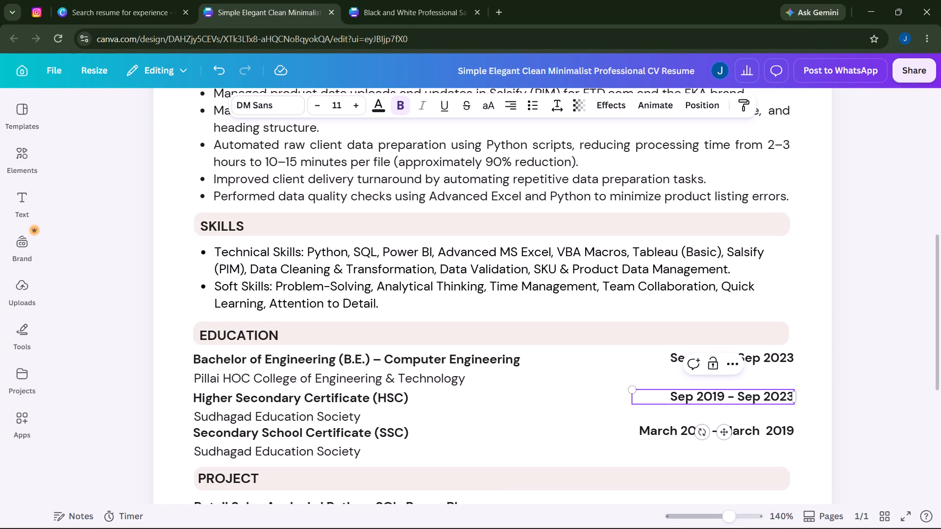
key("BackSpace")
key("1")
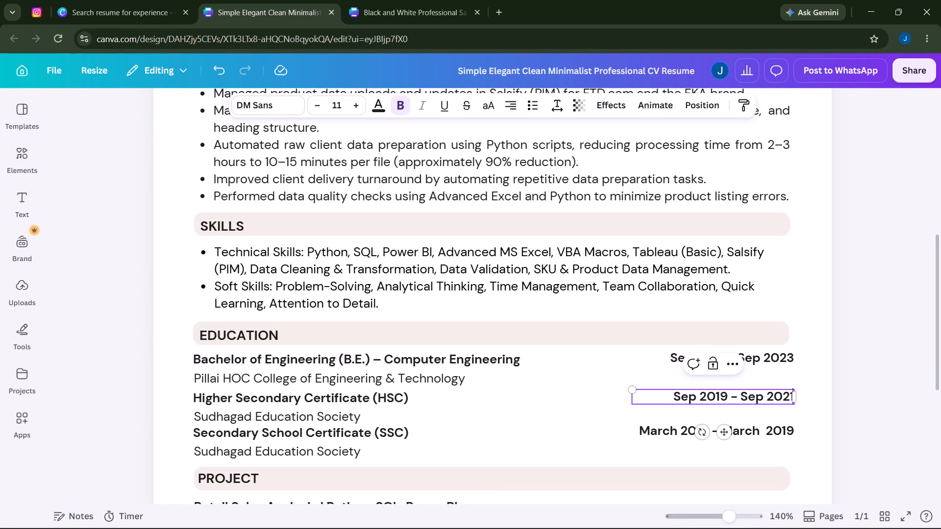
Replace the end month of the Higher Secondary Certificate (HSC) date range with March.
key("Left")
key("Left")
key("Left")
key("Left")
key("Left")
key("BackSpace")
key("BackSpace")
key("BackSpace")
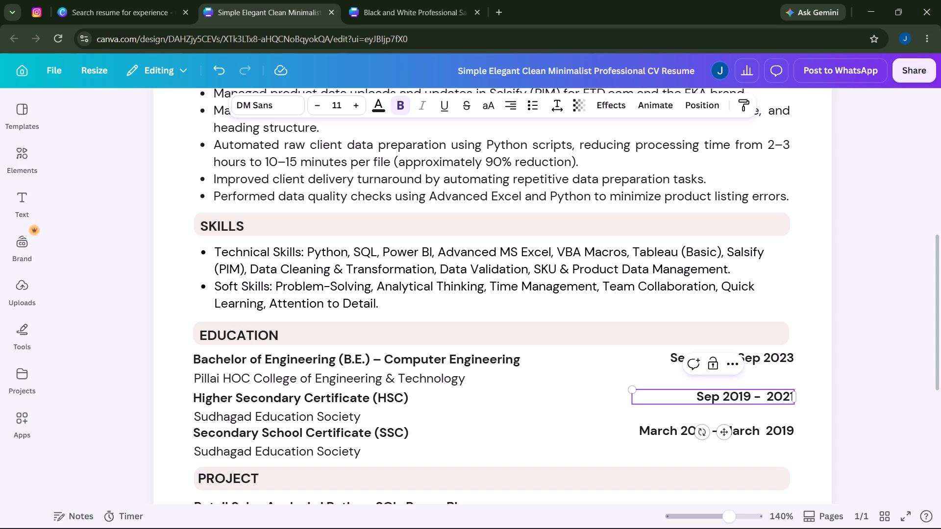
key("shift+m")
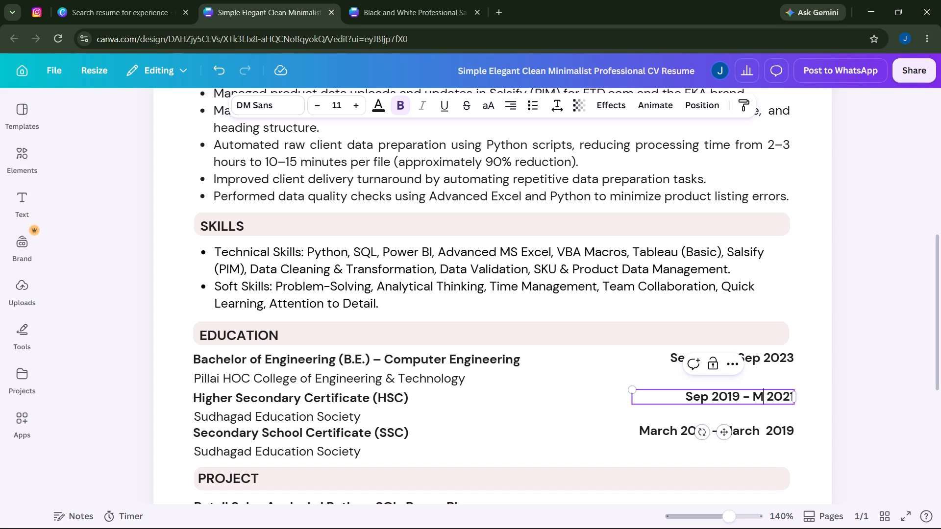
key("a")
type("rch")
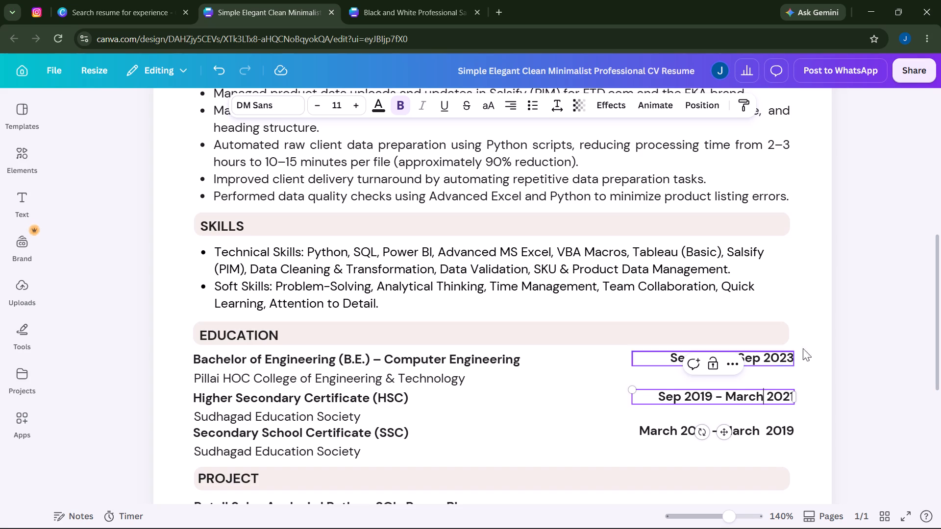
Replace the end month of the Bachelor of Engineering (B.E.) date range with June.
scroll(810, 320, "left", 1)
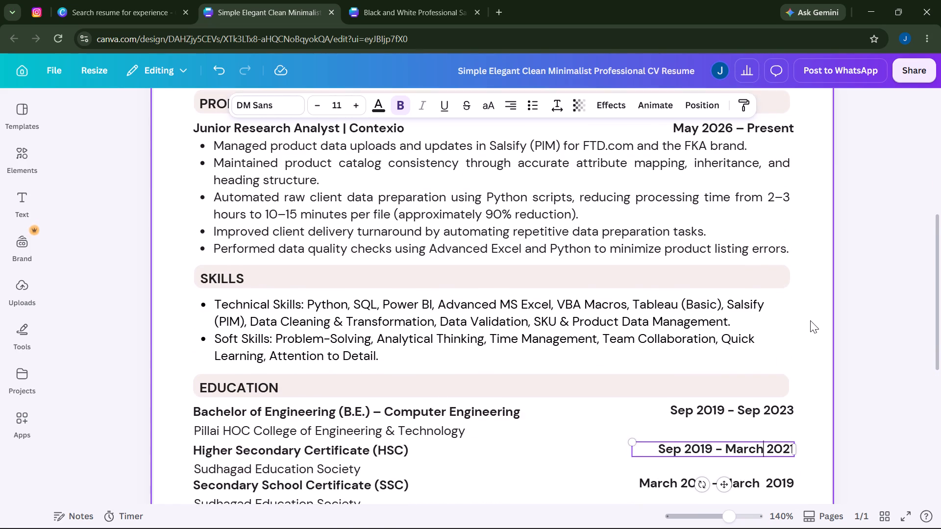
scroll(810, 320, "left", 1)
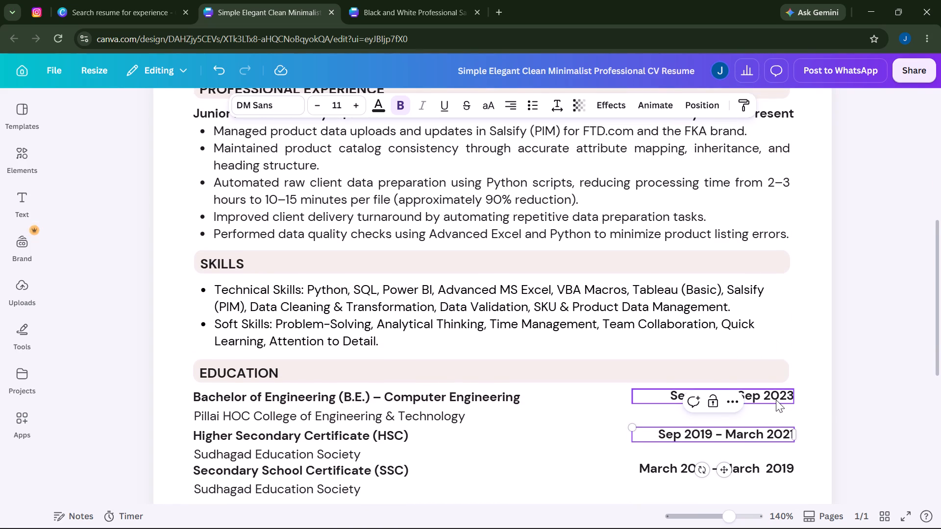
double_click(776, 400)
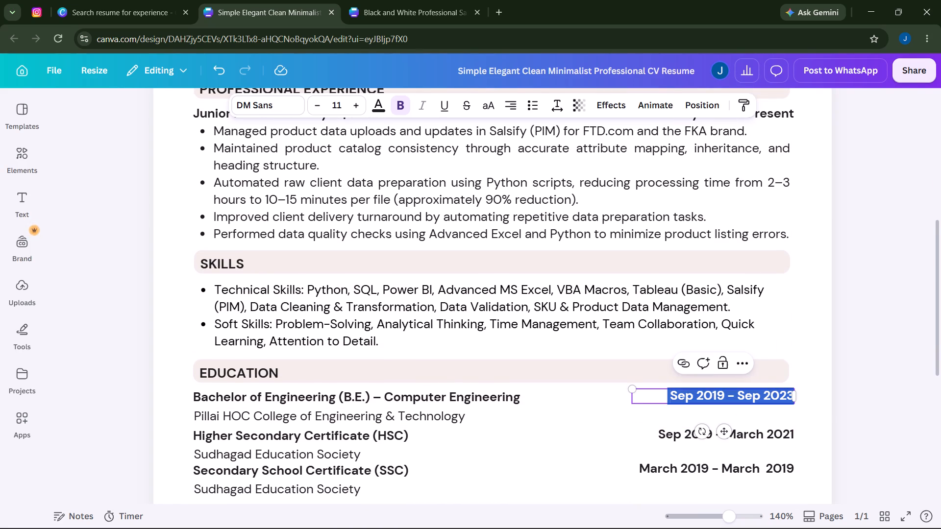
left_click(776, 400)
left_click(762, 399)
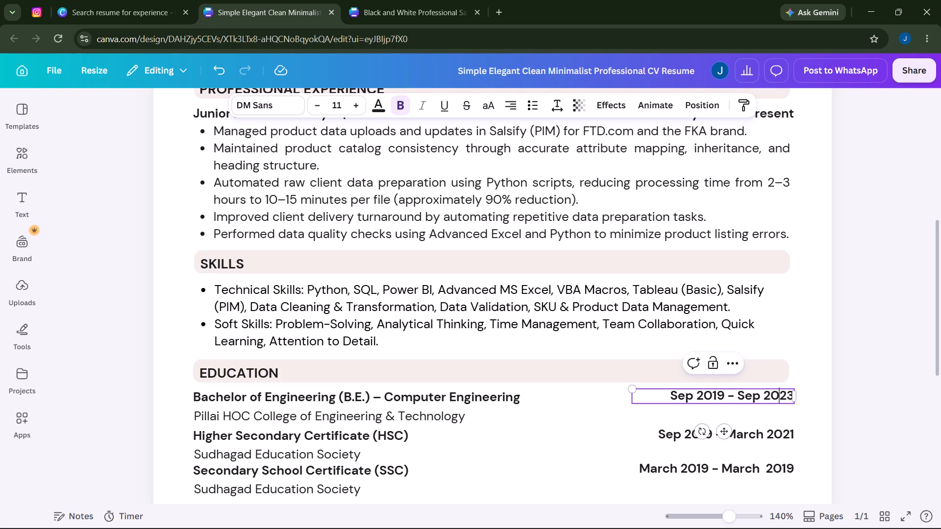
key("BackSpace")
key("BackSpace")
key("BackSpace")
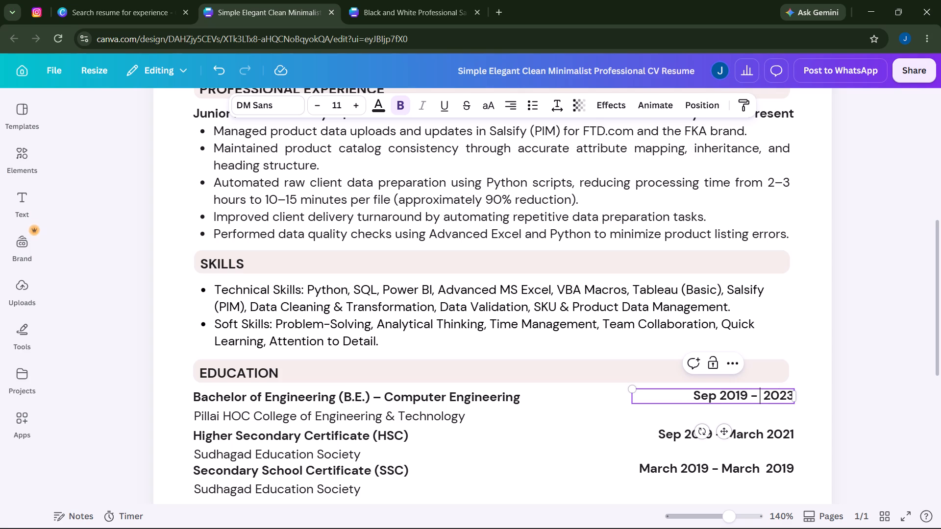
type("Jun")
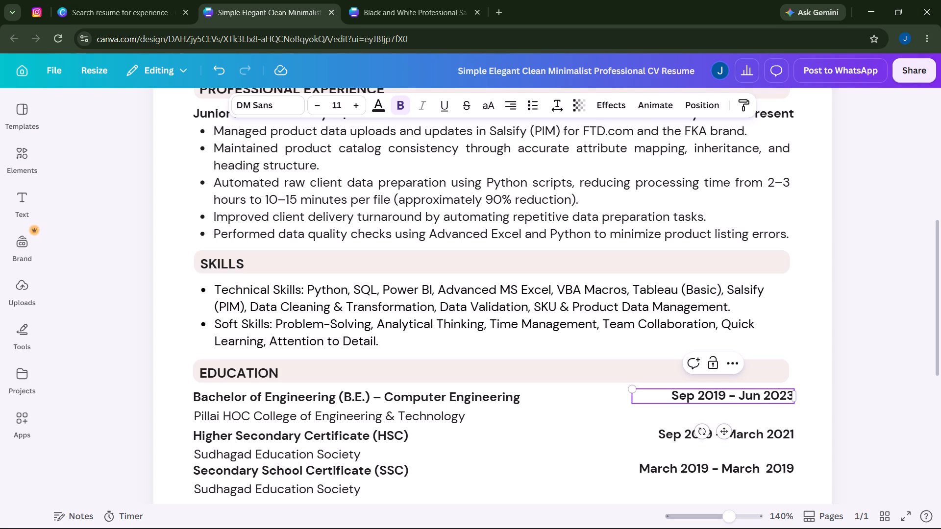
key("e")
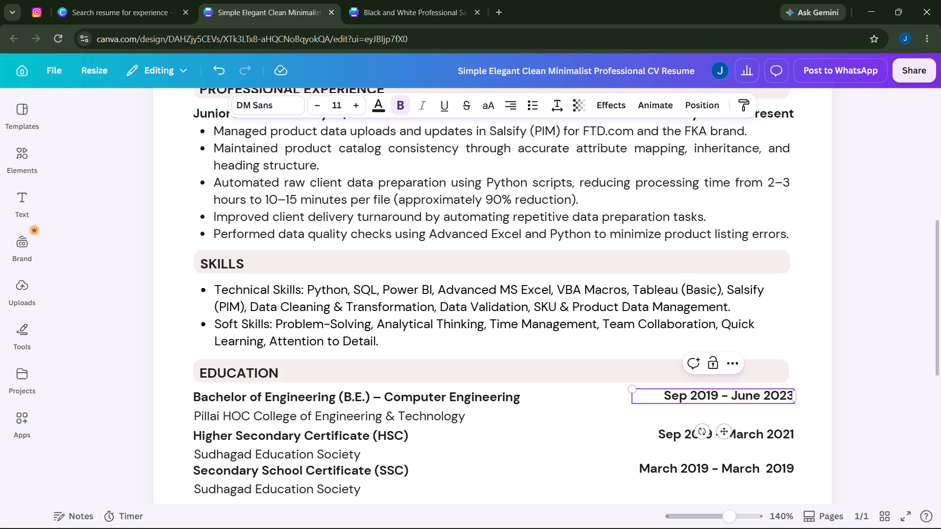
Set the end year of the Bachelor of Engineering (B.E.) date range to 2025.
key("Right")
key("Right")
key("Right")
key("Right")
key("Right")
key("BackSpace")
key("5")
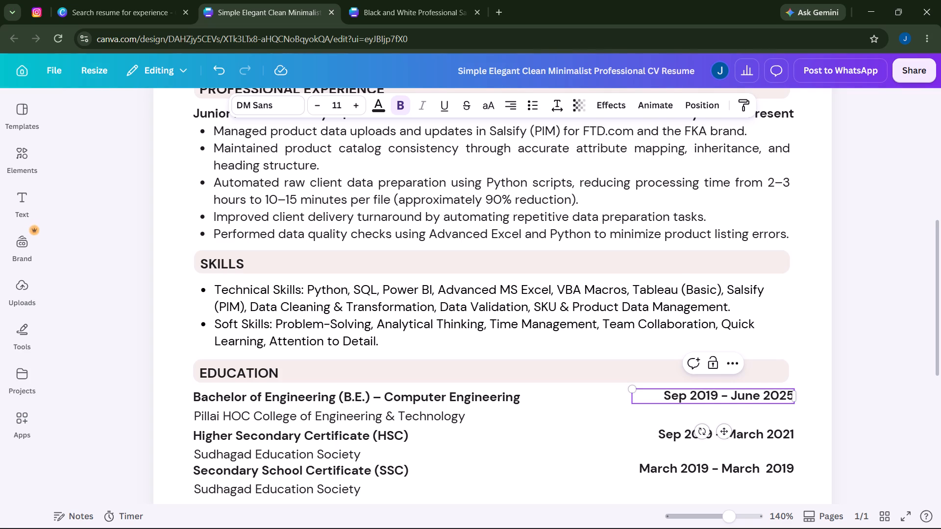
Delete the start date and dash from the Bachelor of Engineering (B.E.) date range, keeping only June 2025.
key("Left")
key("Left")
key("Left")
key("Left")
key("Left")
key("Left")
key("Left")
key("Left")
key("Left")
key("Left")
key("Left")
key("Left")
key("Left")
key("Left")
key("Left")
key("Right")
key("Right")
key("Right")
key("Right")
key("BackSpace")
key("BackSpace")
key("BackSpace")
key("BackSpace")
key("BackSpace")
key("BackSpace")
key("BackSpace")
key("BackSpace")
key("BackSpace")
key("BackSpace")
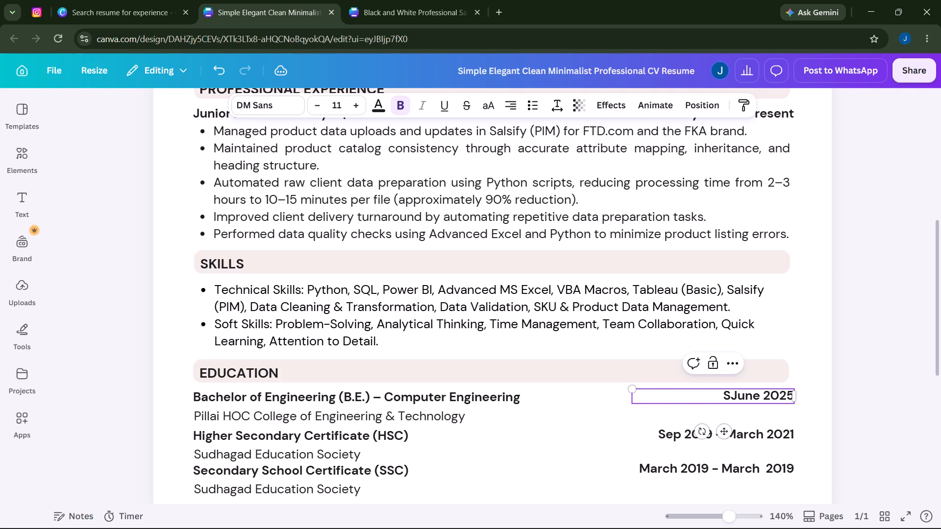
key("BackSpace")
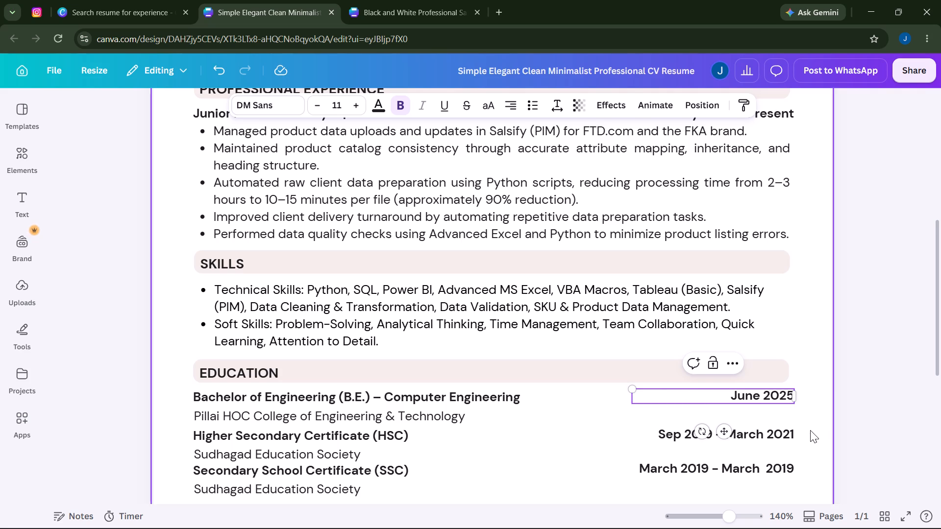
Delete the start date and dash from the Higher Secondary Certificate (HSC) date range, keeping only March 2021.
left_click(788, 433)
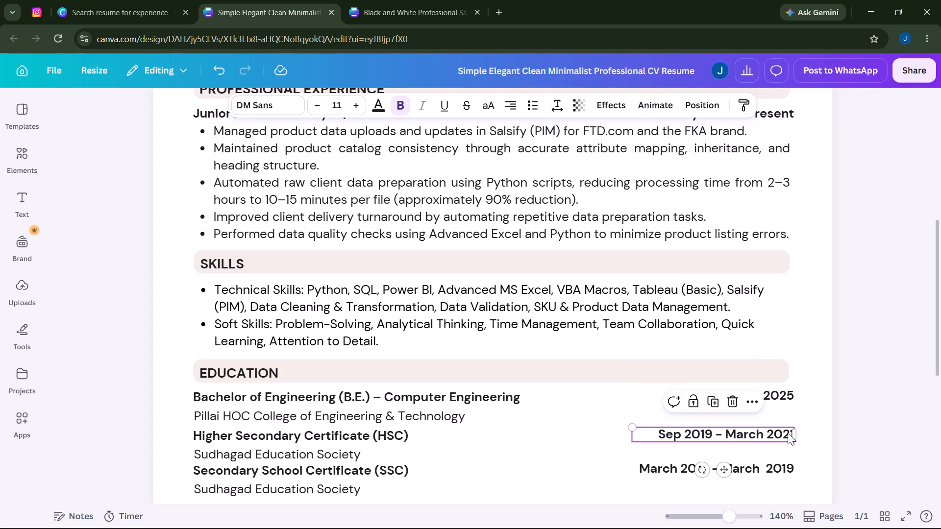
key("Left")
key("Right")
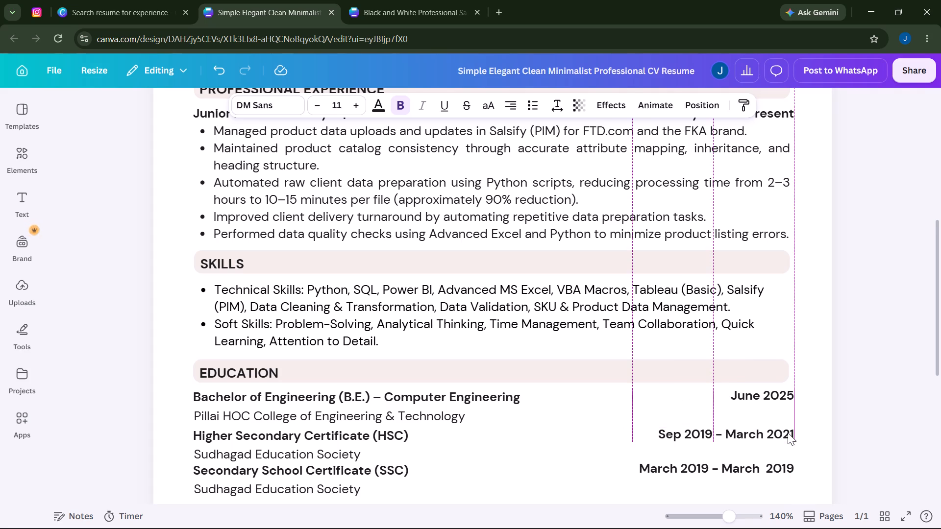
triple_click(788, 433)
key("Left")
key("Left")
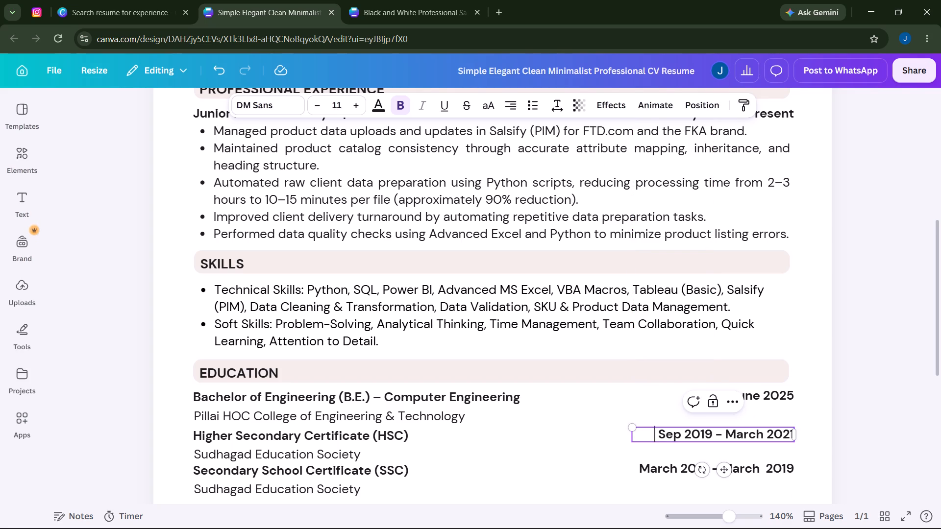
key("Right")
key("Right")
key("Right")
key("Right")
key("Right")
key("Right")
key("Right")
key("Right")
key("Right")
key("Right")
key("Right")
key("Right")
key("Right")
key("Right")
key("Right")
key("Left")
key("BackSpace")
key("BackSpace")
key("BackSpace")
key("BackSpace")
key("BackSpace")
key("BackSpace")
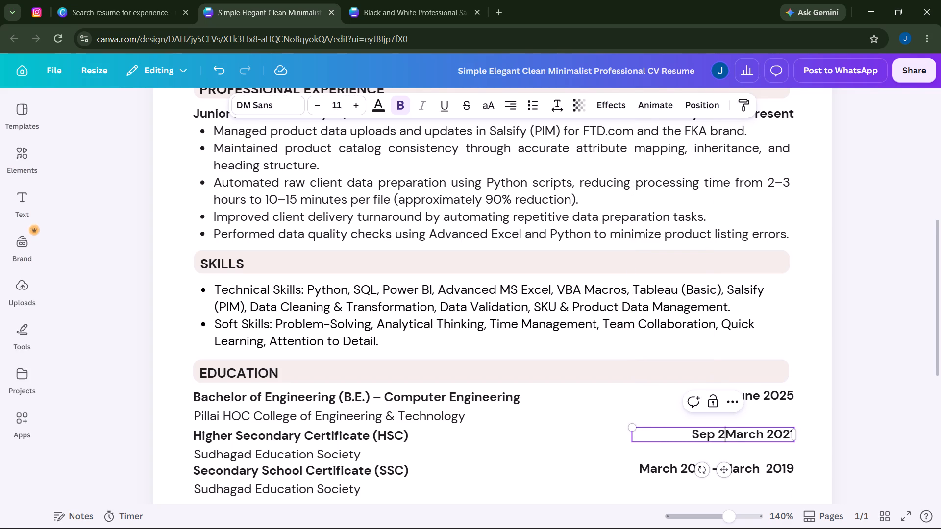
key("BackSpace")
key("BackSpace")
key("BackSpace")
key("BackSpace")
key("BackSpace")
Remove the extra space before the end year in the Secondary School Certificate (SSC) date range.
left_click(786, 467)
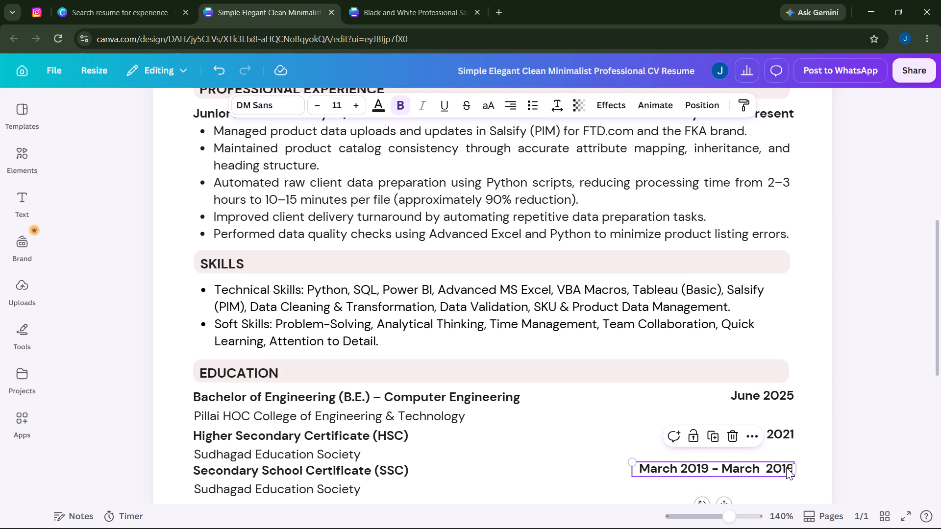
double_click(786, 467)
key("Left")
key("Left")
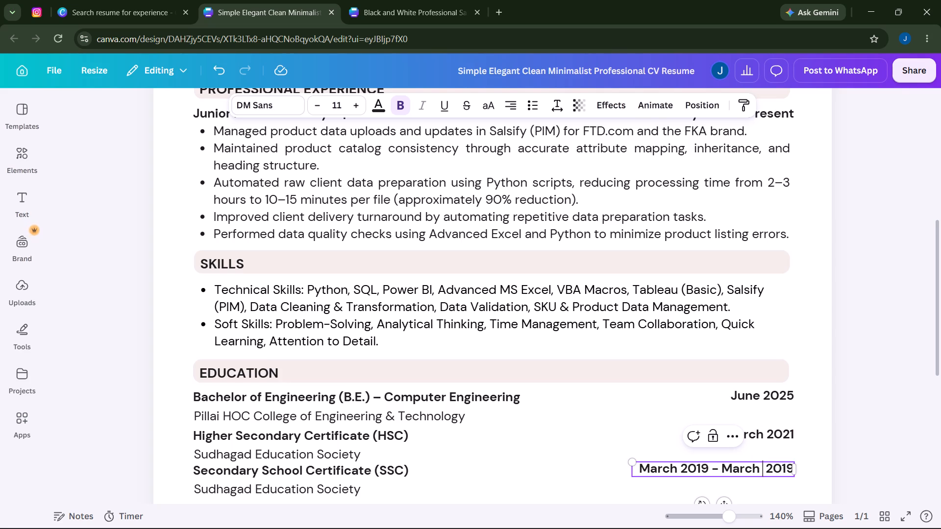
key("Left")
key("Left")
key("Left")
key("Right")
key("Right")
key("Right")
key("Right")
key("BackSpace")
Delete the start date and dash from the Secondary School Certificate (SSC) date range, keeping only March 2019.
key("Left")
key("Left")
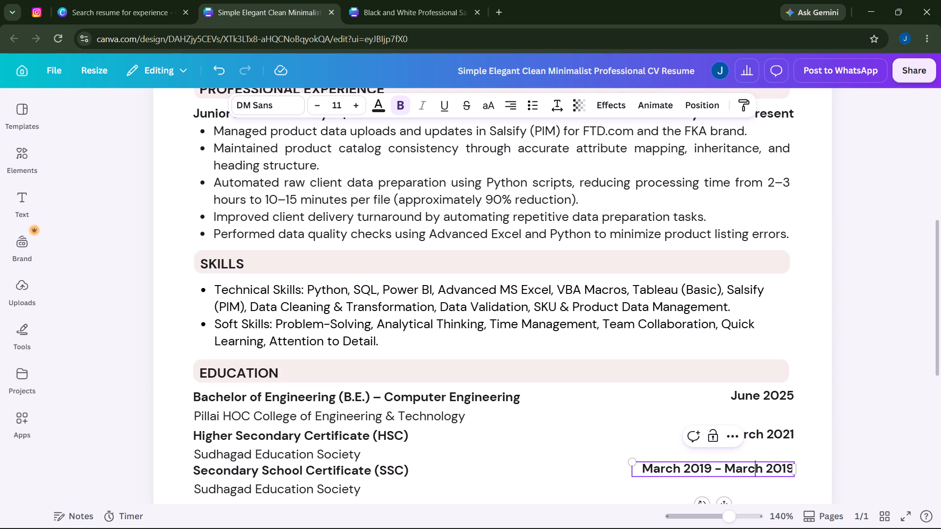
key("Left")
key("Left")
key("Left")
key("Left")
key("Left")
key("Right")
key("BackSpace")
key("BackSpace")
key("BackSpace")
key("BackSpace")
key("BackSpace")
key("BackSpace")
key("BackSpace")
key("BackSpace")
key("BackSpace")
key("BackSpace")
key("BackSpace")
key("BackSpace")
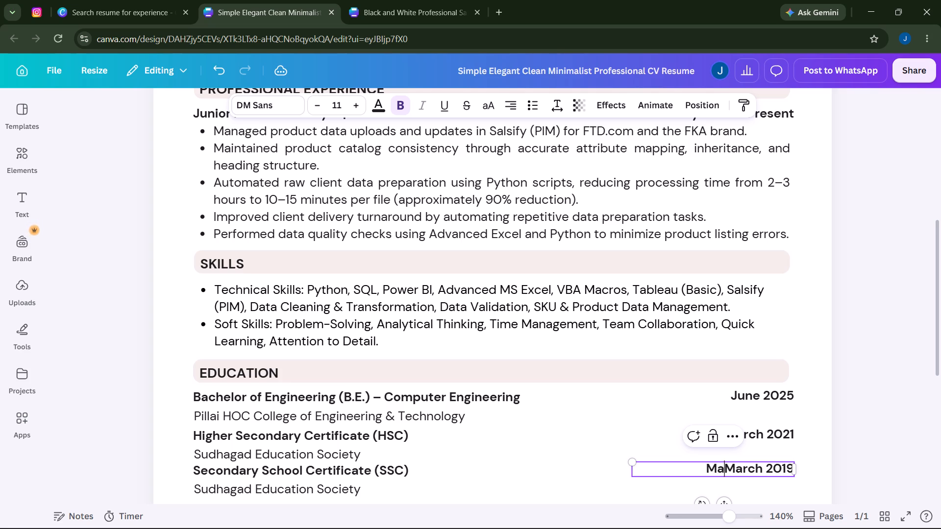
key("BackSpace")
key("BackSpace")
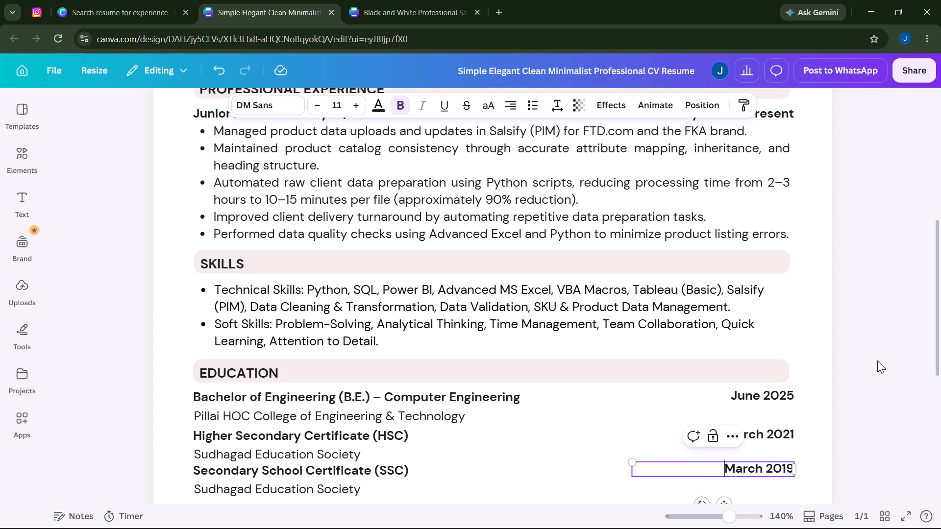
left_click(879, 356)
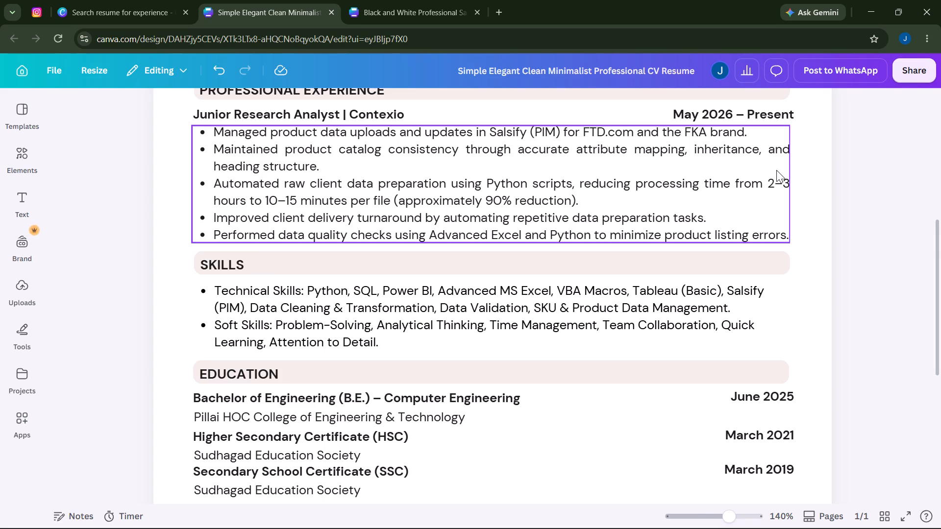
scroll(776, 170, "down", 3)
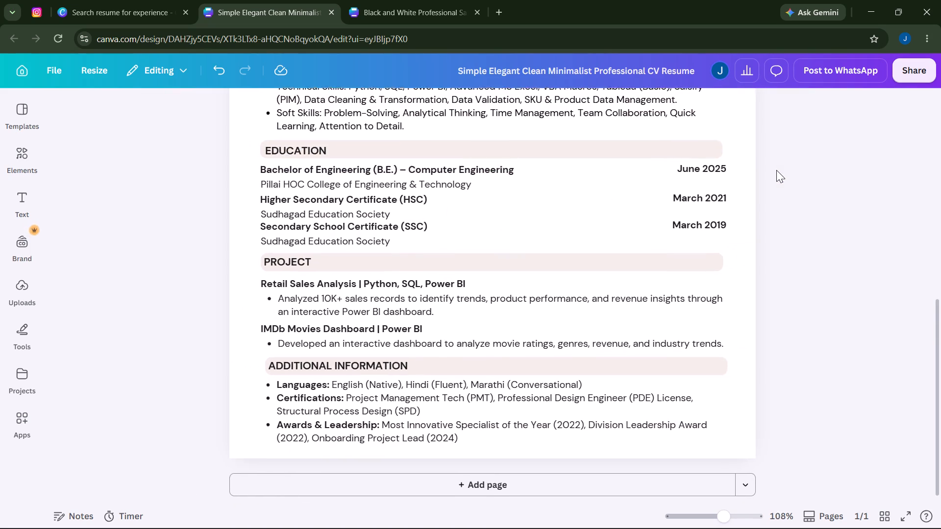
scroll(776, 170, "down", 2)
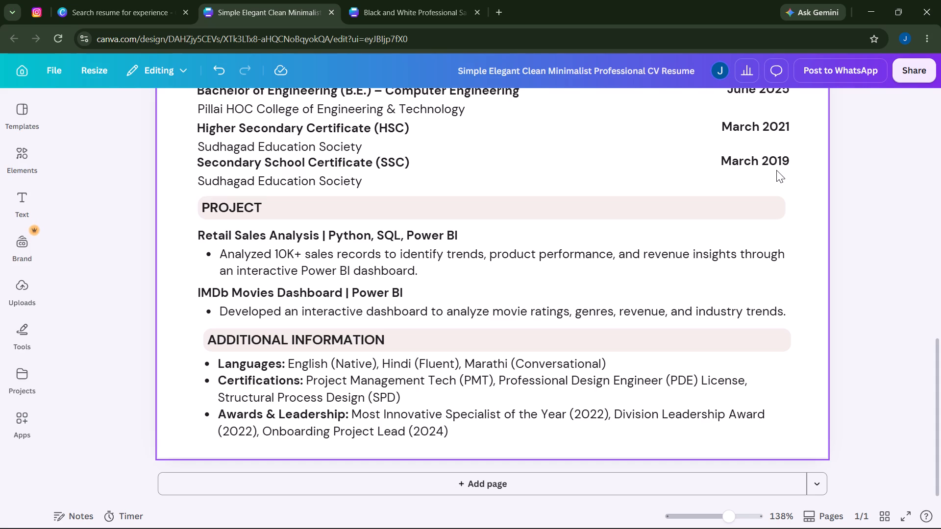
left_click(459, 404)
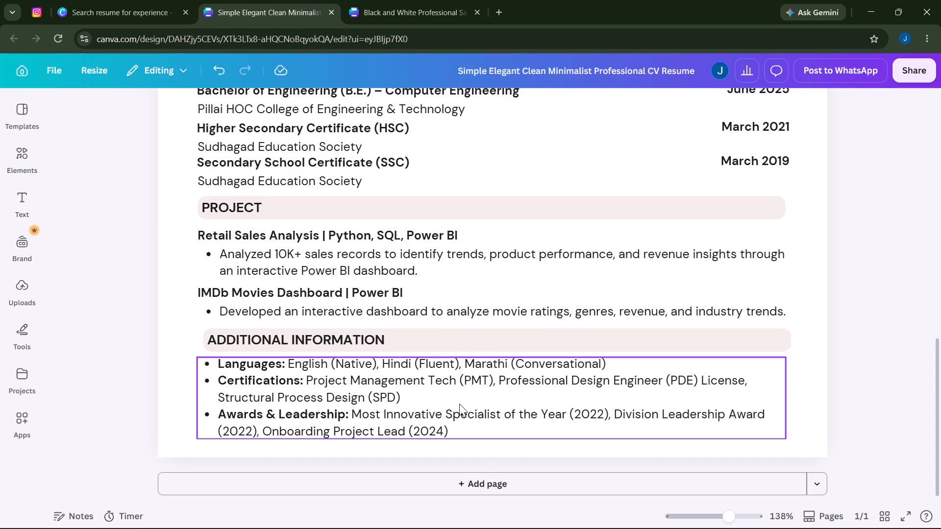
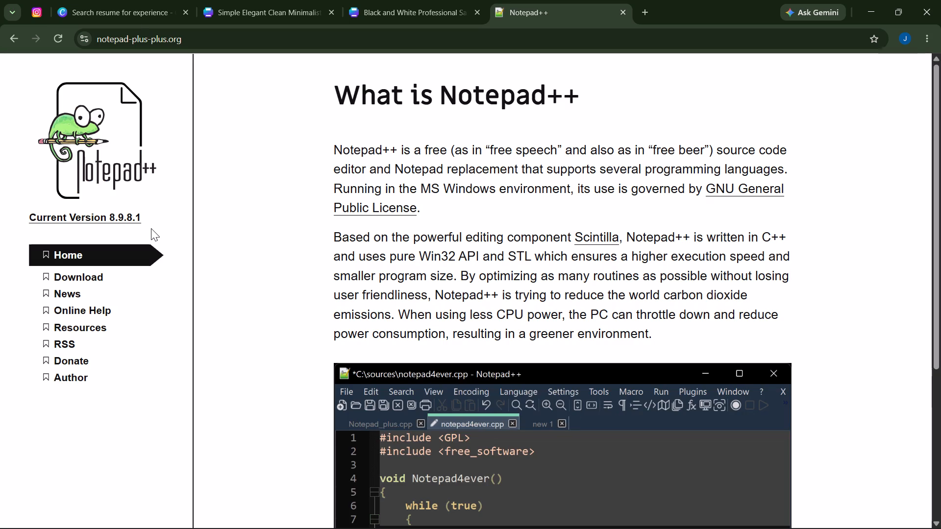
scroll(103, 297, "right", 6)
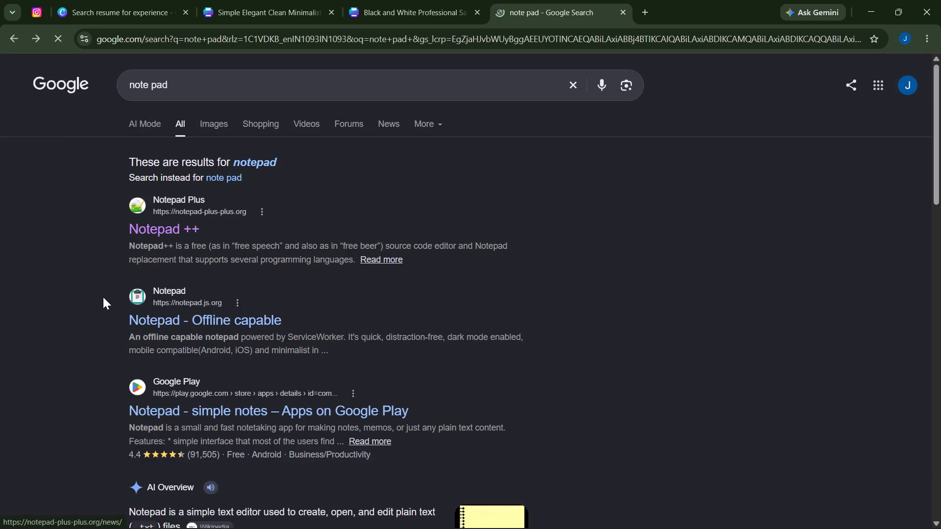
left_click(178, 310)
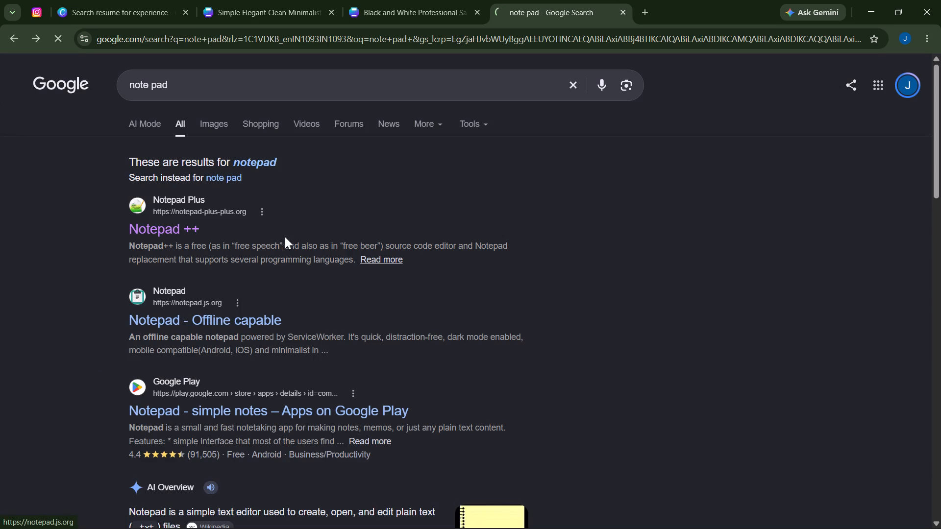
left_click(326, 292)
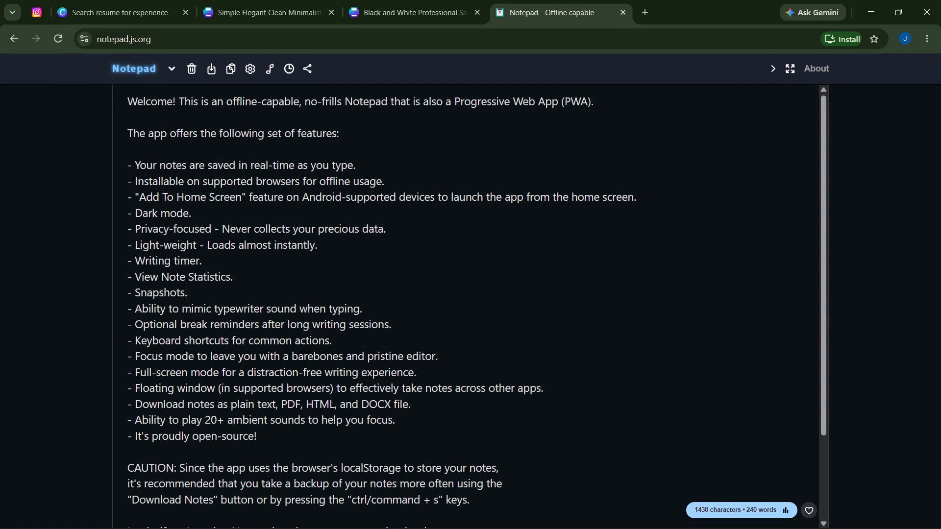
Replace the Notepad's entire sample text with the five copied certifications.
key("ctrl+a")
key("ctrl+v")
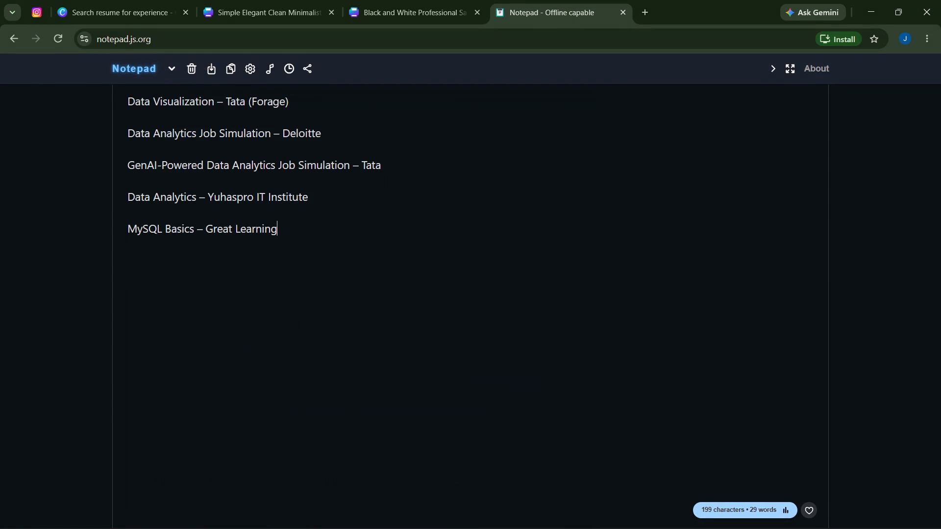
Remove the blank line between the Tata (Forage) and Deloitte certifications, after checking the resume's Certifications format.
left_click(128, 136)
left_click(134, 0)
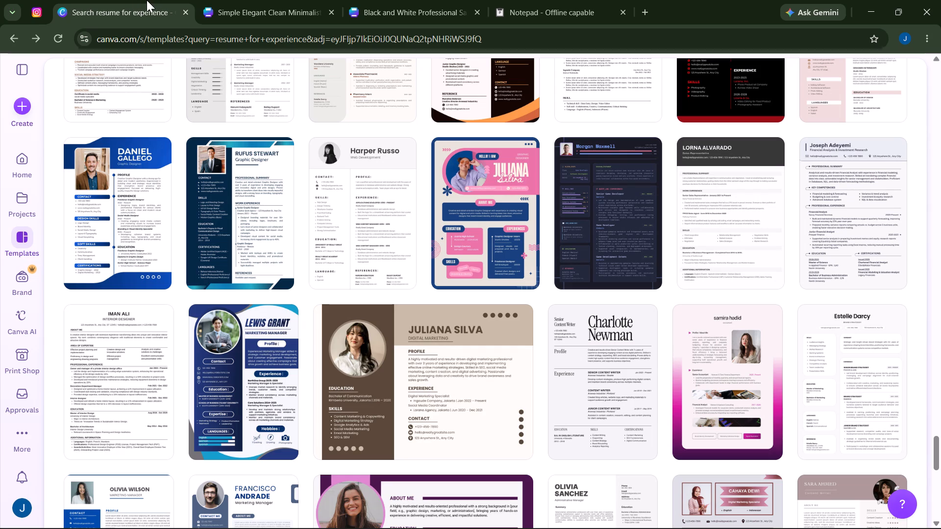
left_click(332, 0)
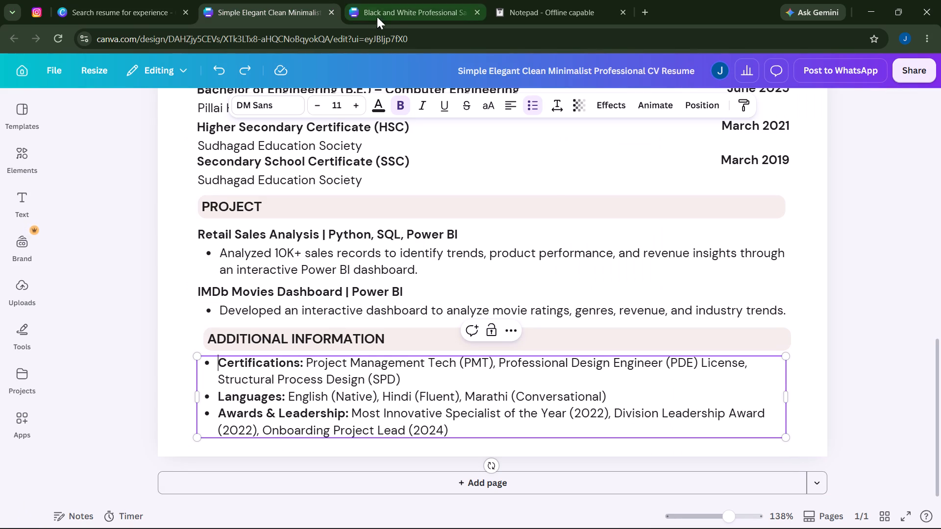
left_click(534, 0)
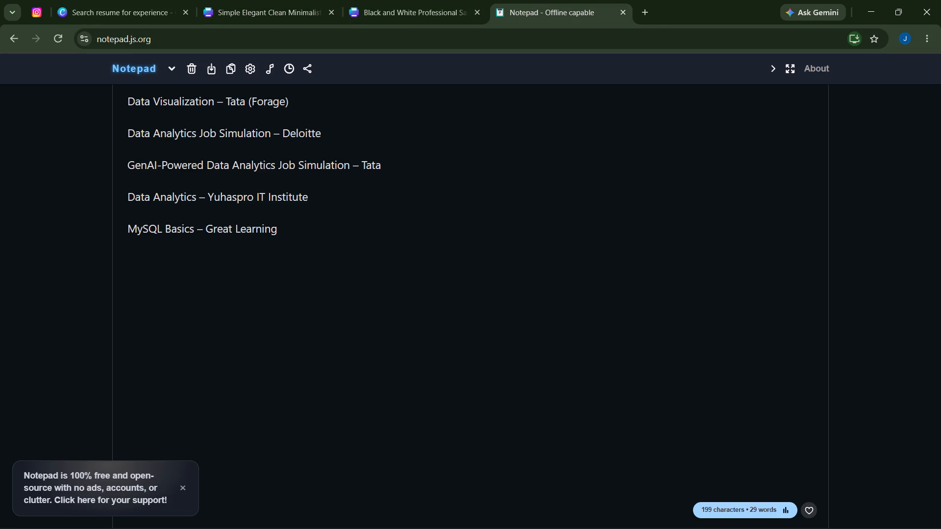
key("BackSpace")
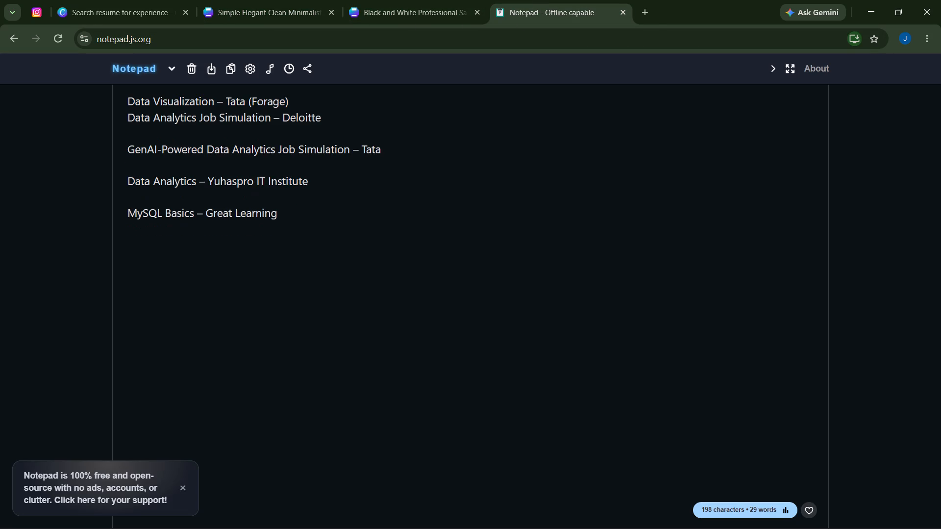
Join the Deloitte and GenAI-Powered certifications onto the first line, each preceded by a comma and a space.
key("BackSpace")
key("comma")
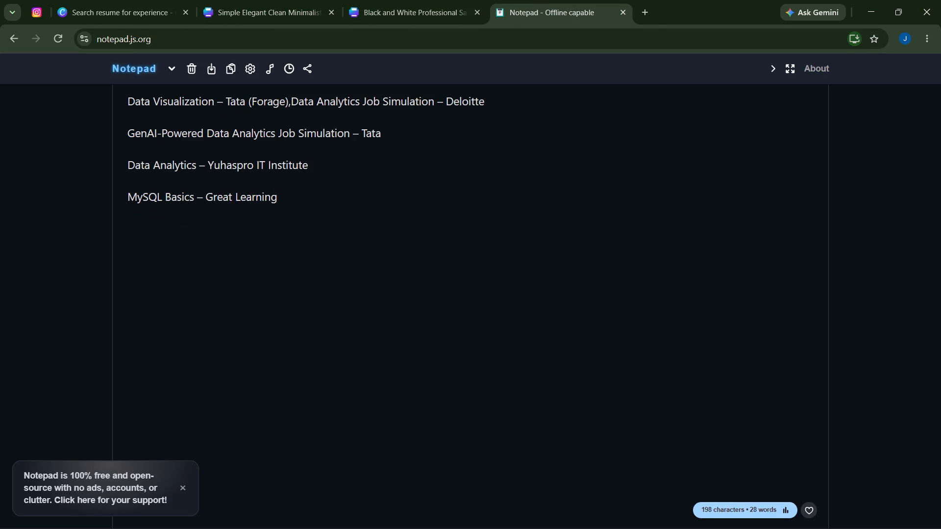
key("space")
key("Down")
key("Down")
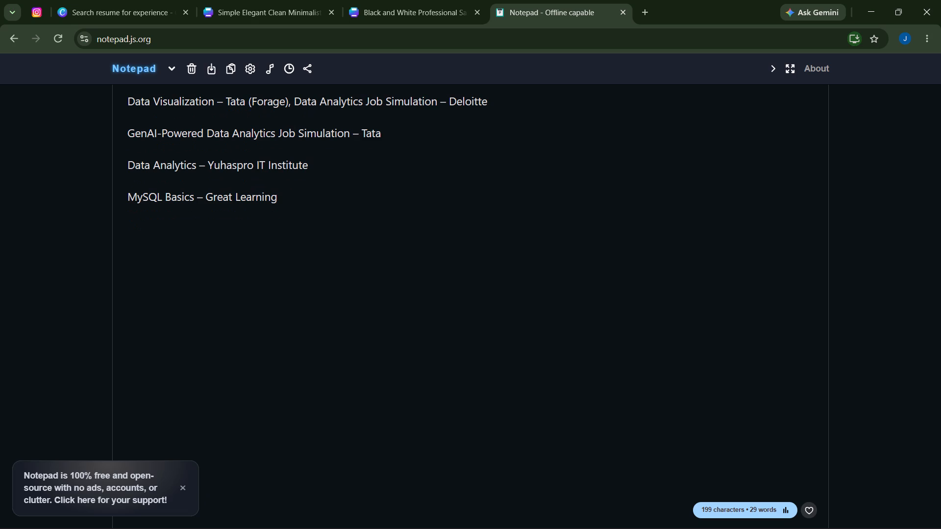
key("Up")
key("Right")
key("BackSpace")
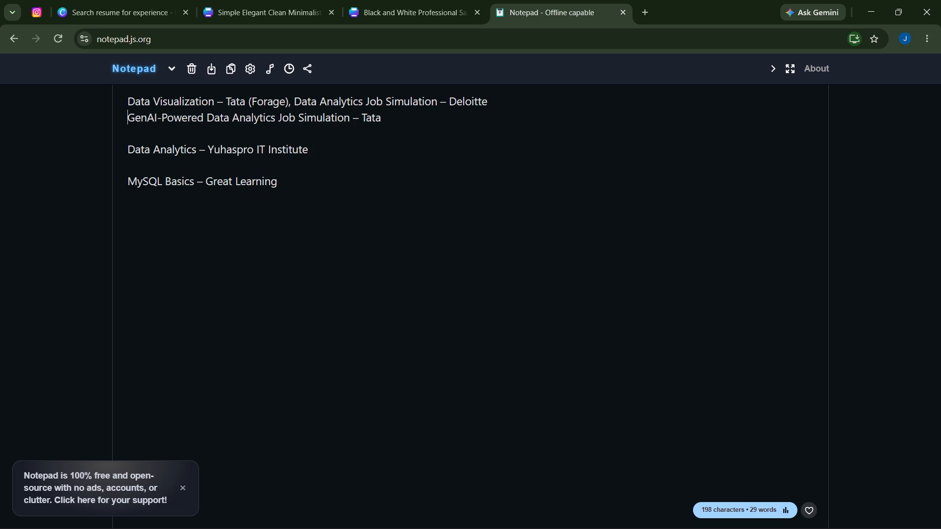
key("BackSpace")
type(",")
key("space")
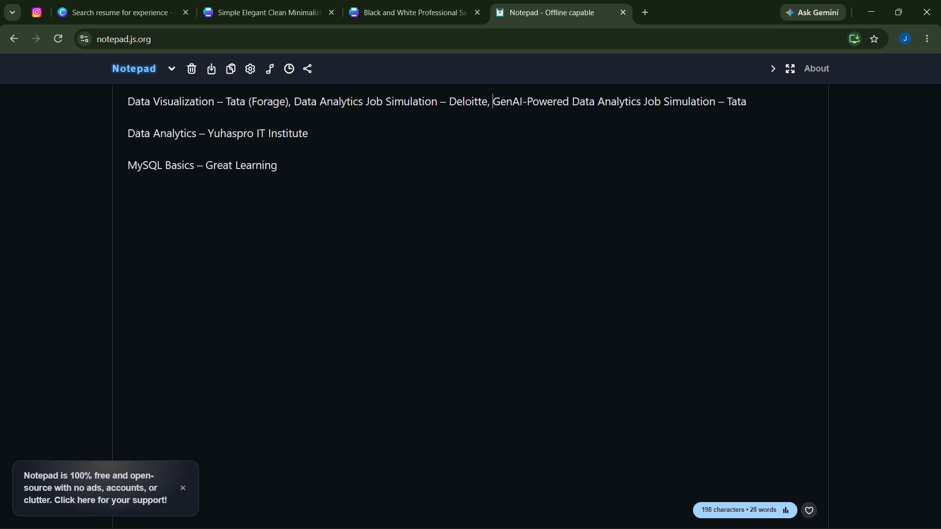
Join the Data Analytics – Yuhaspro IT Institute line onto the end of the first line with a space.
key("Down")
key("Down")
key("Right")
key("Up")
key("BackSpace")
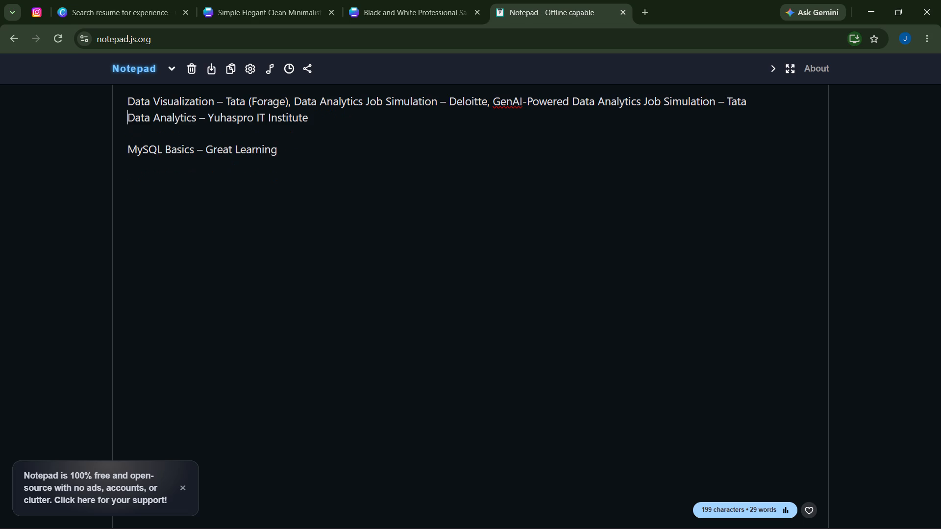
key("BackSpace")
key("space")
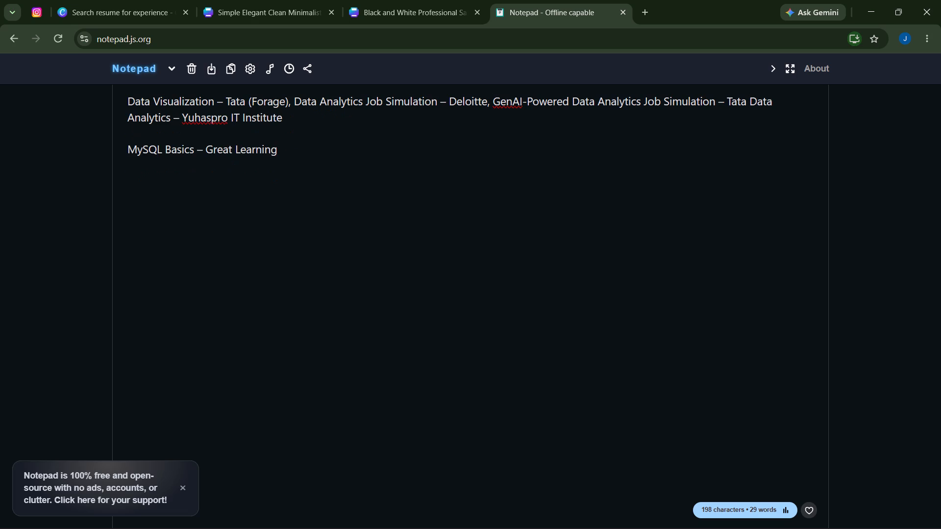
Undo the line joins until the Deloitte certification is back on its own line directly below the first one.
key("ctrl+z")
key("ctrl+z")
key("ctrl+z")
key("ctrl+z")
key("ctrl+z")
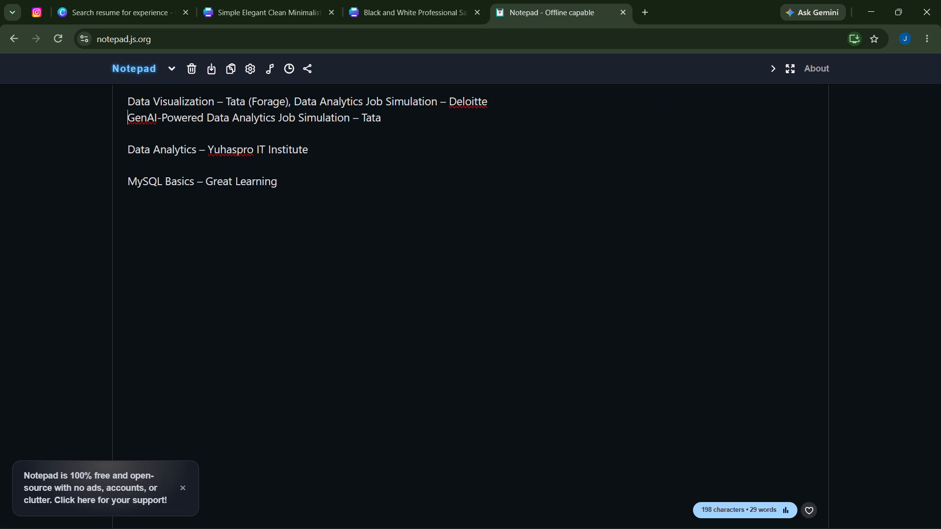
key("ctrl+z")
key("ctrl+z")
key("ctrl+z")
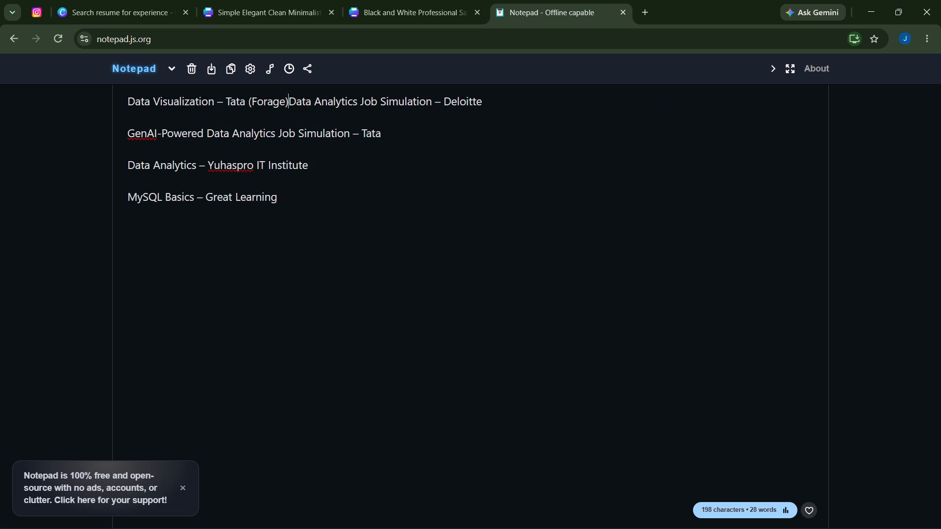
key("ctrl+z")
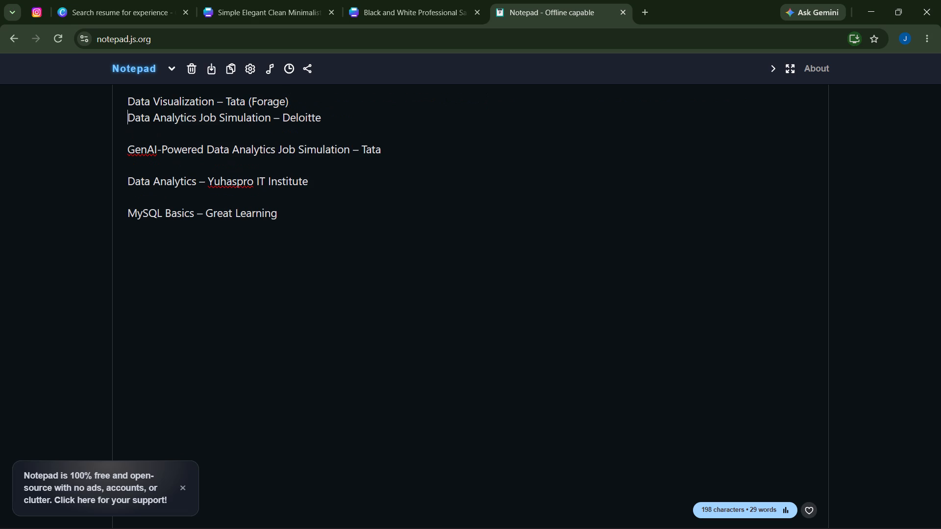
Join the Deloitte certification onto the Data Visualization – Tata (Forage) line, separated by a comma and a space.
key("BackSpace")
type(",")
key("space")
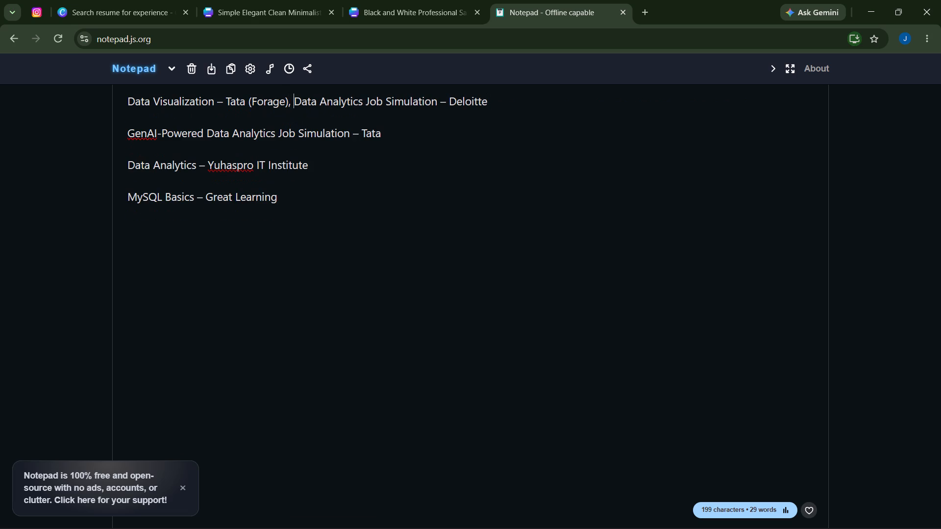
Add a comma after Deloitte, after Tata in the GenAI-Powered line and after Yuhaspro IT Institute, and a period after Great Learning.
left_click(527, 99)
key("comma")
left_click(404, 149)
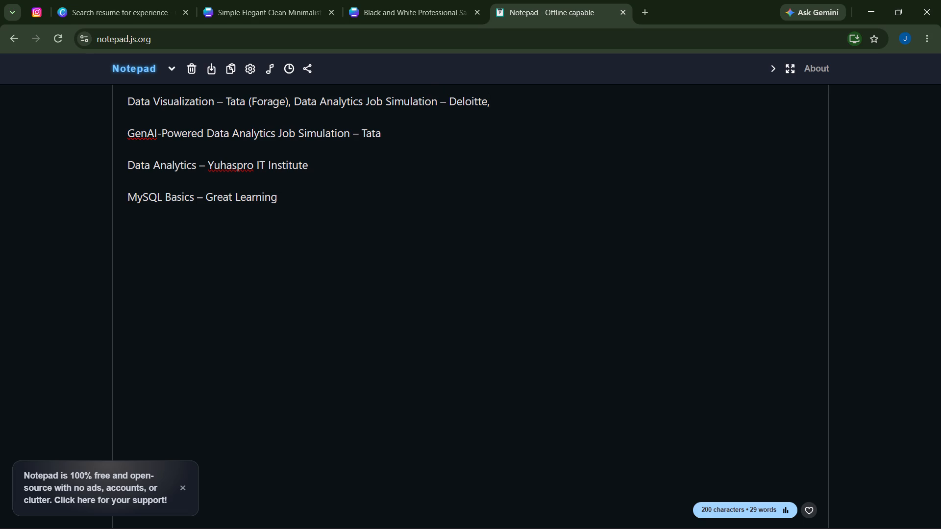
left_click(412, 141)
left_click(415, 137)
key("comma")
left_click(326, 168)
key("comma")
left_click(300, 206)
key("period")
Join the GenAI-Powered, Yuhaspro IT Institute and Great Learning lines onto the first line, separating the certifications with single spaces after the commas.
key("Up")
key("BackSpace")
key("Right")
key("BackSpace")
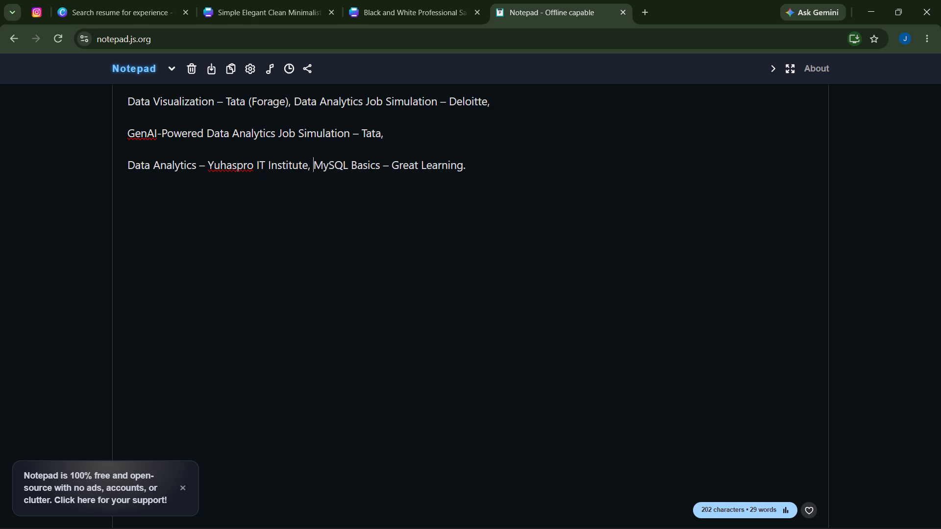
key("space")
key("Up")
key("BackSpace")
key("Right")
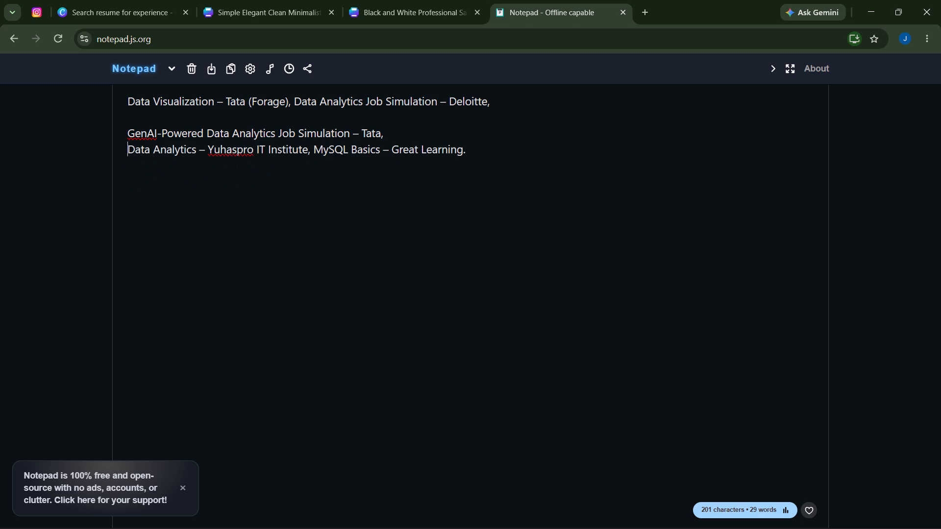
key("BackSpace")
key("space")
key("Up")
key("Right")
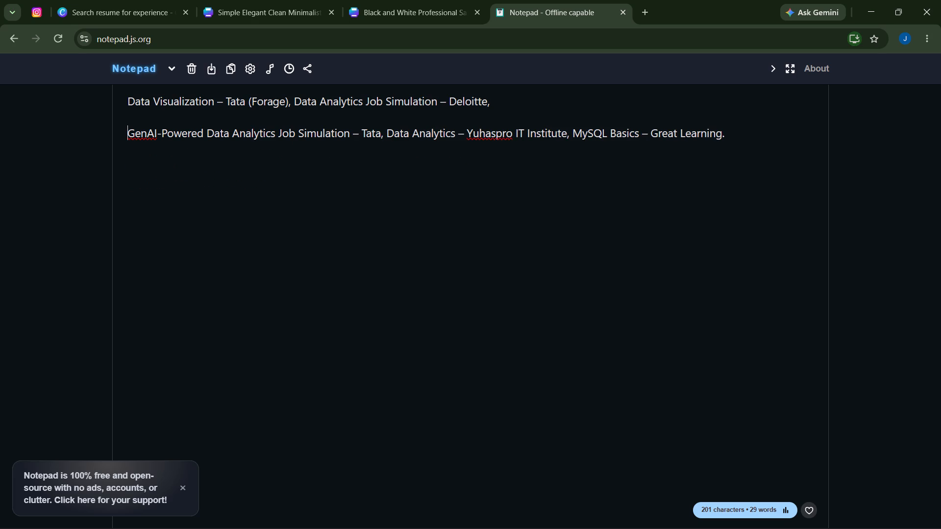
key("BackSpace")
key("BackSpace")
key("space")
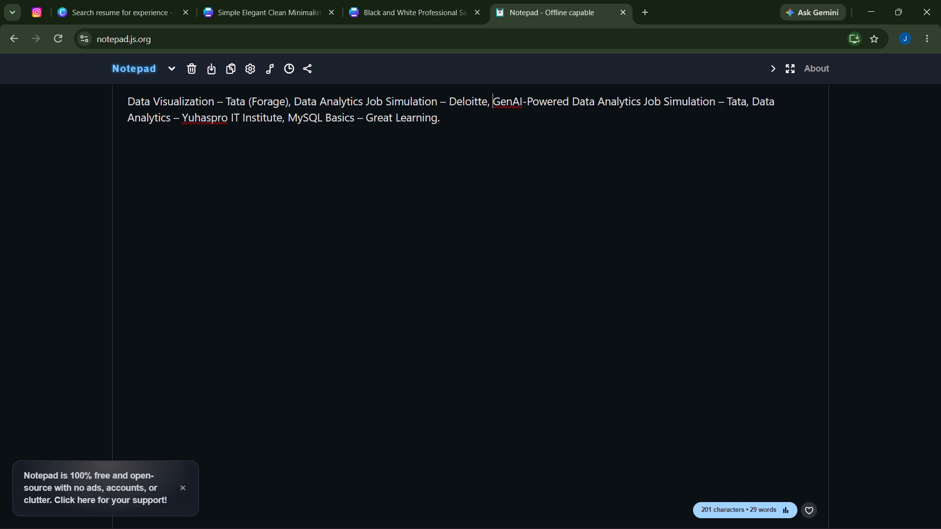
Copy the whole certifications text from Notepad and paste it over the placeholder certifications after the Certifications label in the Canva resume.
key("Down")
key("ctrl+a")
key("ctrl+c")
left_click(199, 0)
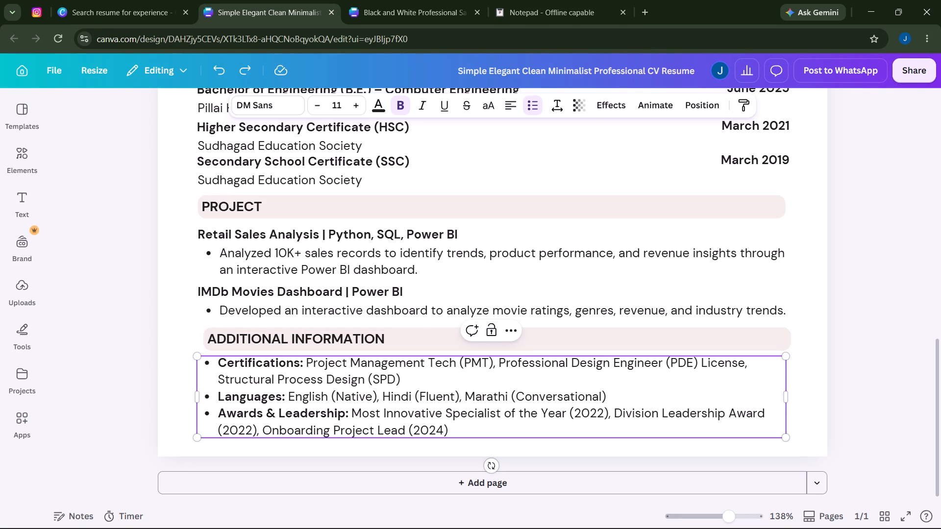
left_click_drag(307, 361, 417, 375)
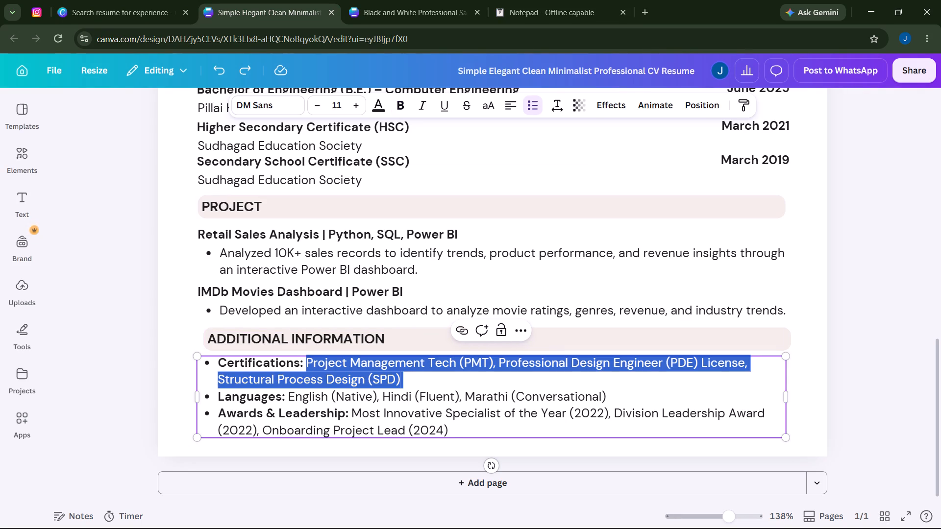
key("ctrl+v")
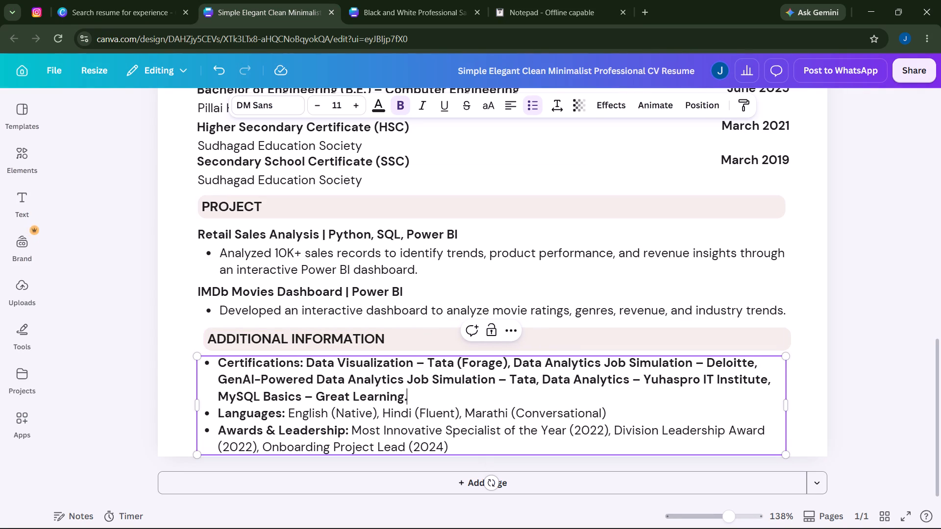
Remove the bold formatting from the pasted certifications text, leaving the Certifications label bold, and deselect the text.
left_click_drag(306, 359, 412, 396)
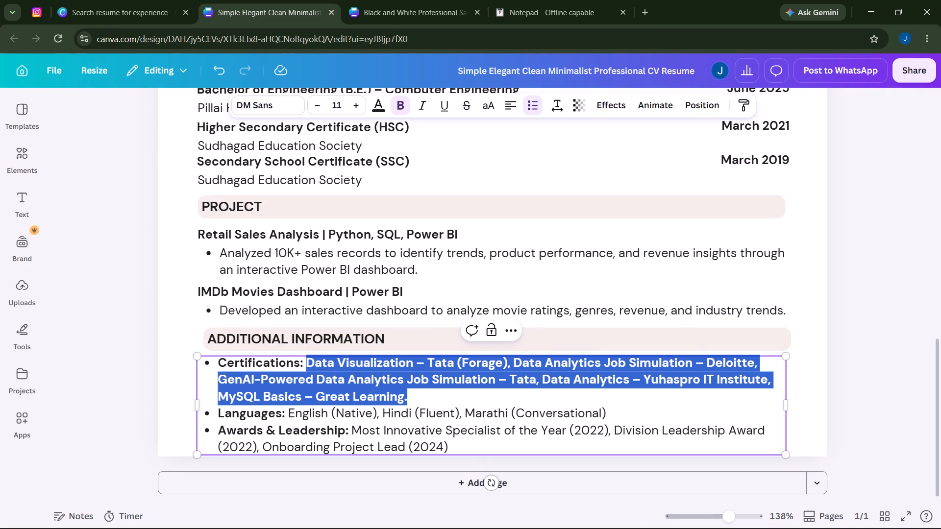
left_click_drag(412, 396, 413, 396)
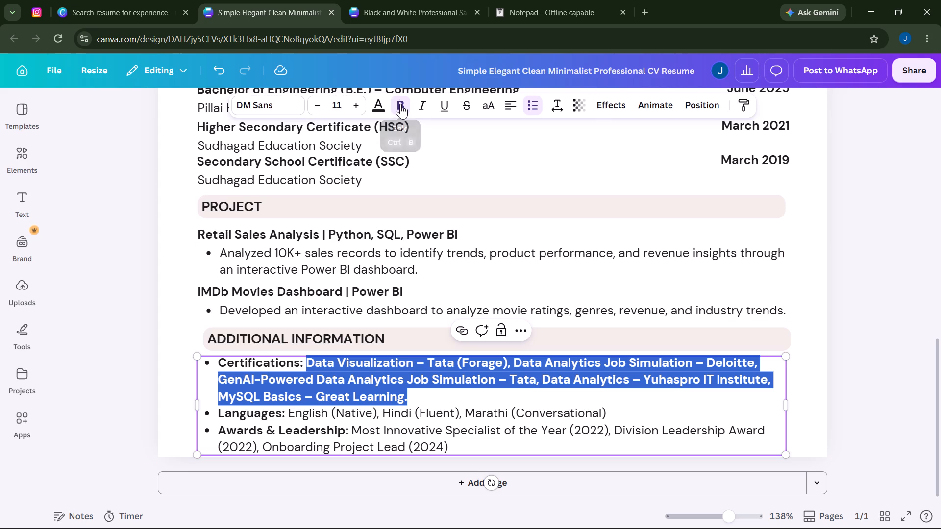
left_click(400, 104)
left_click(90, 237)
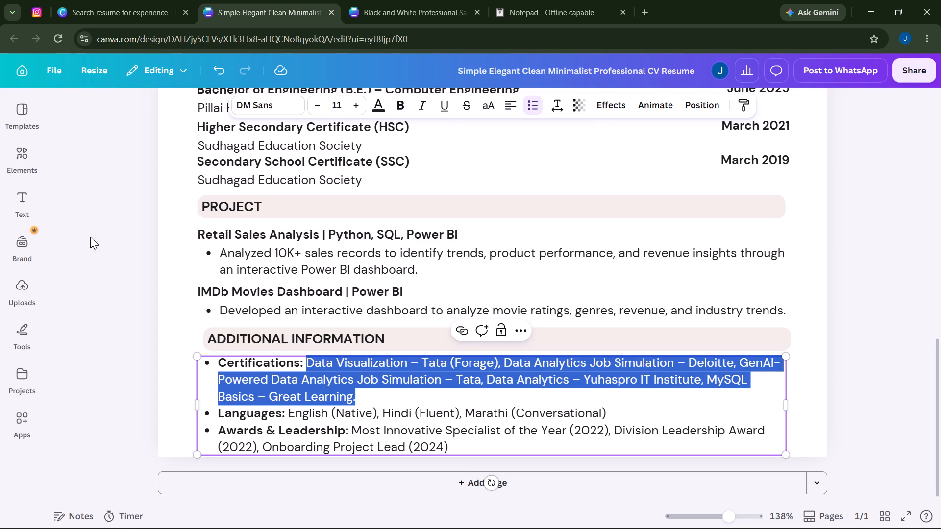
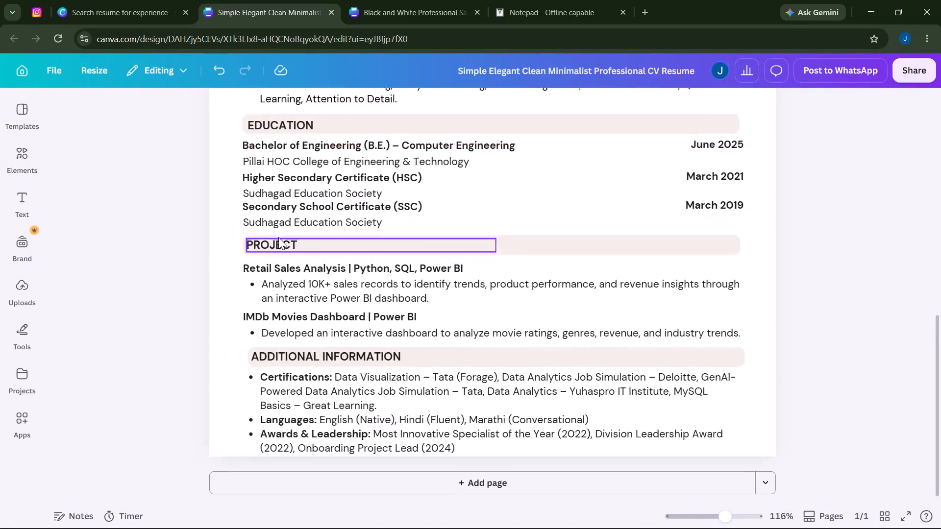
Select every element on the resume page and nudge them all up slightly together to leave more bottom margin, ending with everything deselected.
scroll(278, 237, "up", 8)
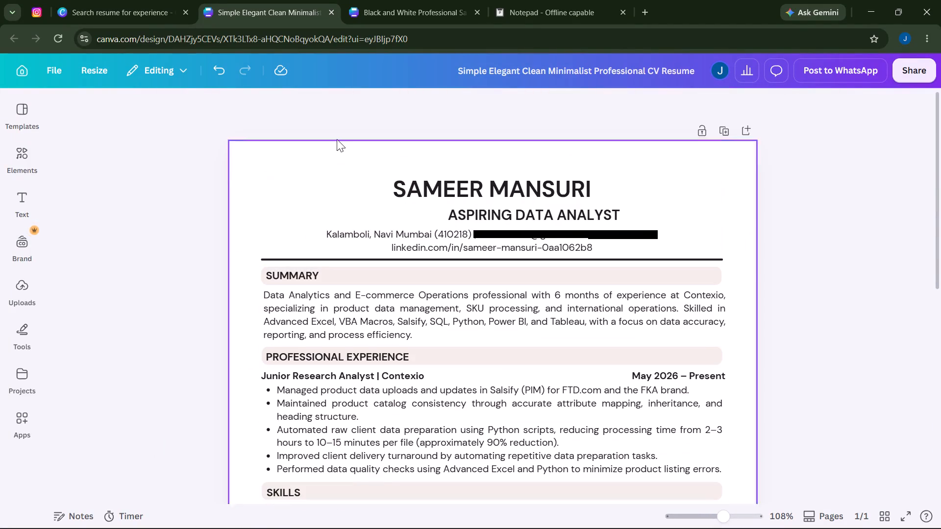
left_click_drag(256, 161, 278, 168)
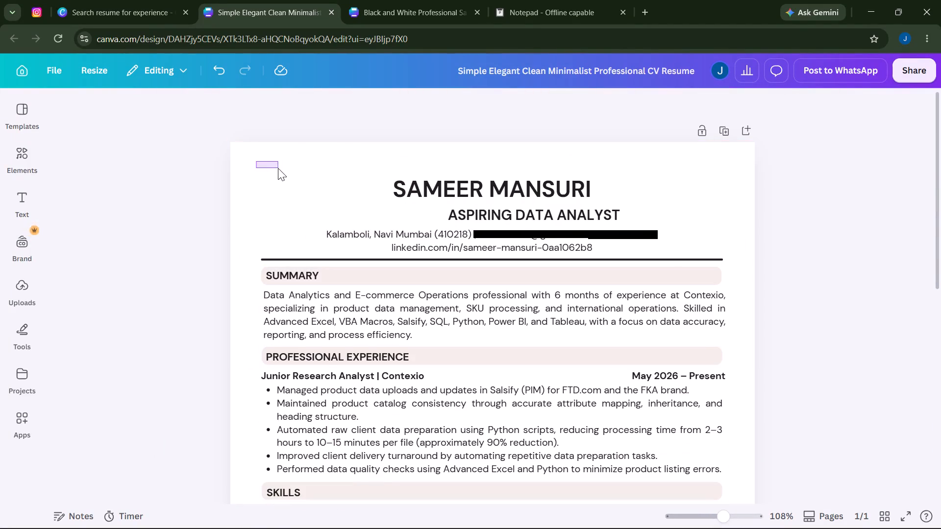
left_click(278, 168)
key("ctrl+a")
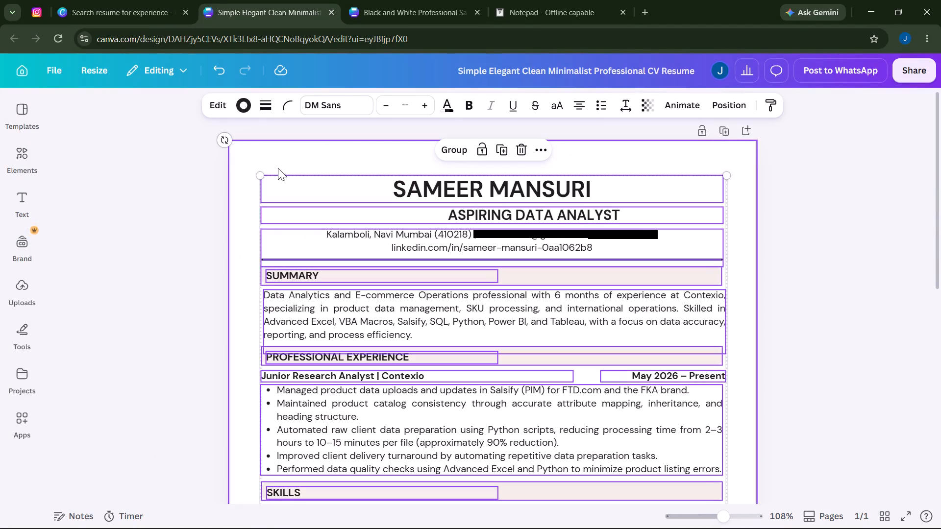
key("Up")
key("Up")
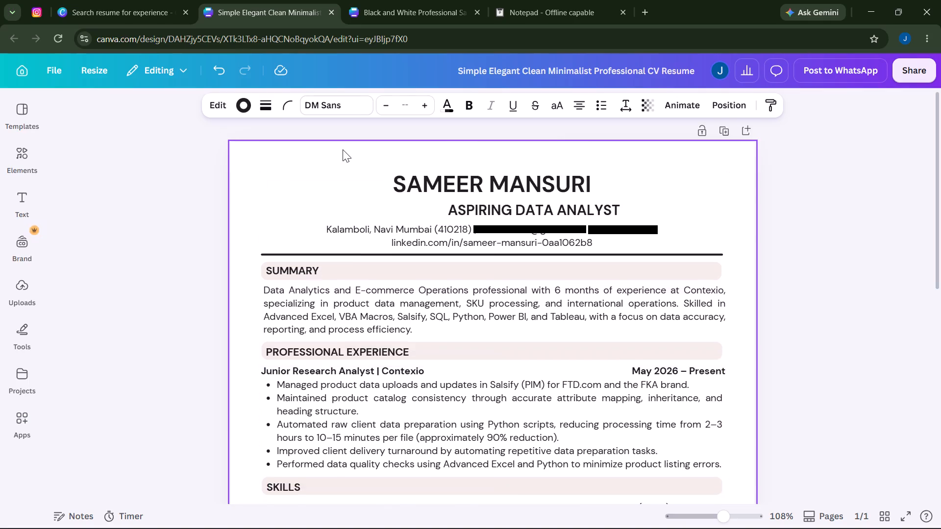
key("Up")
key("Up")
key("Up")
key("Up")
key("Up")
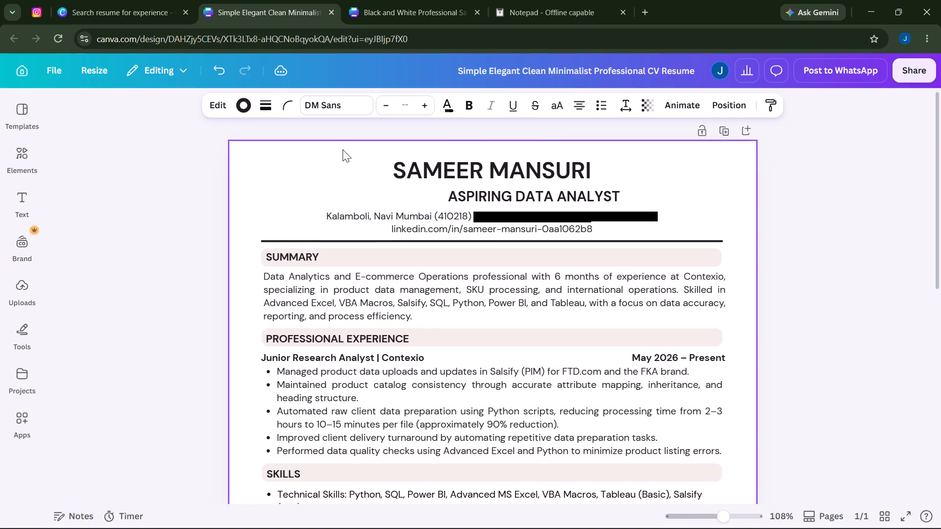
key("Up")
key("Down")
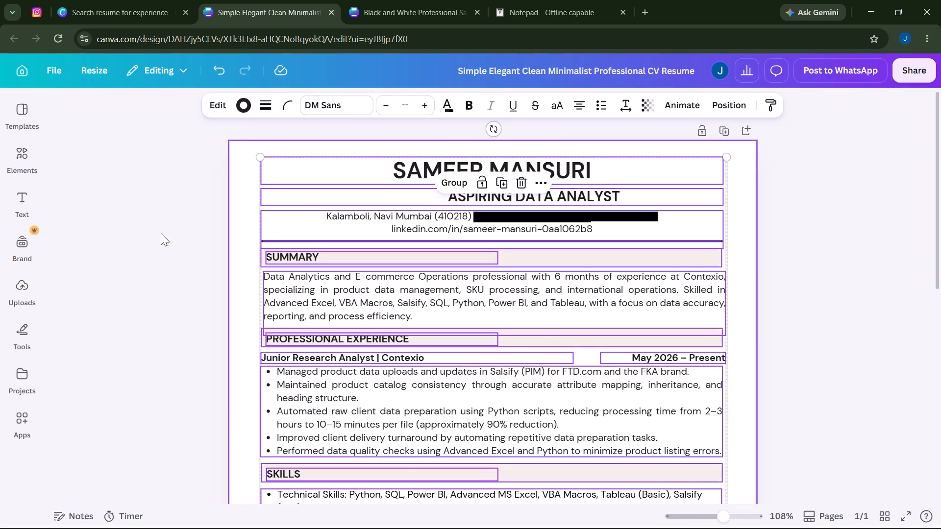
left_click(103, 258)
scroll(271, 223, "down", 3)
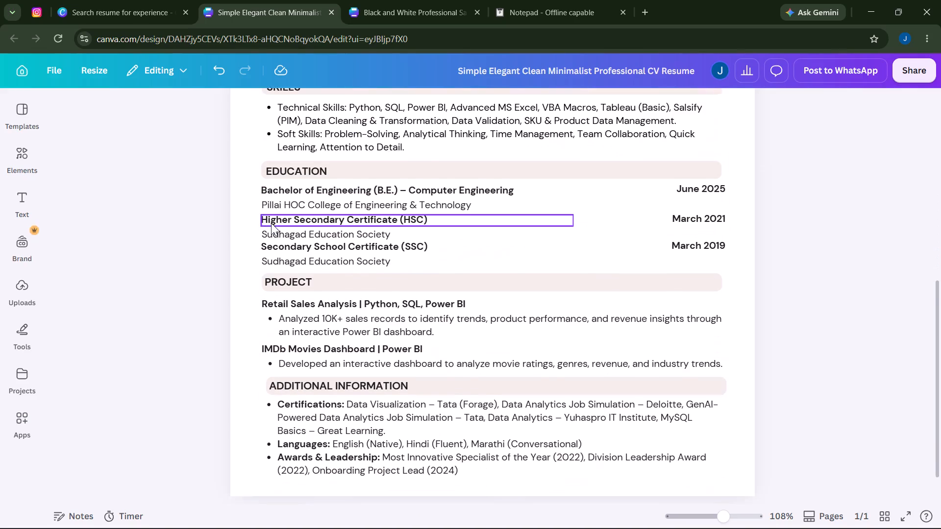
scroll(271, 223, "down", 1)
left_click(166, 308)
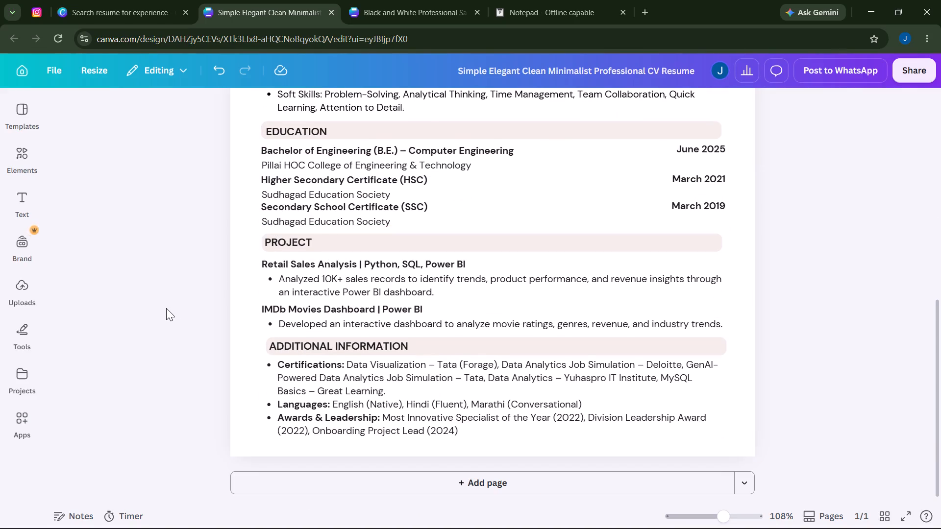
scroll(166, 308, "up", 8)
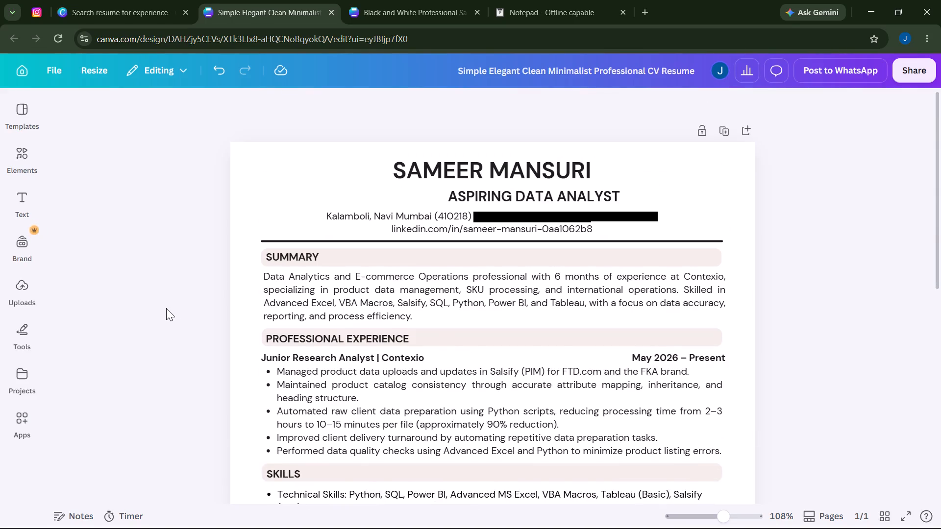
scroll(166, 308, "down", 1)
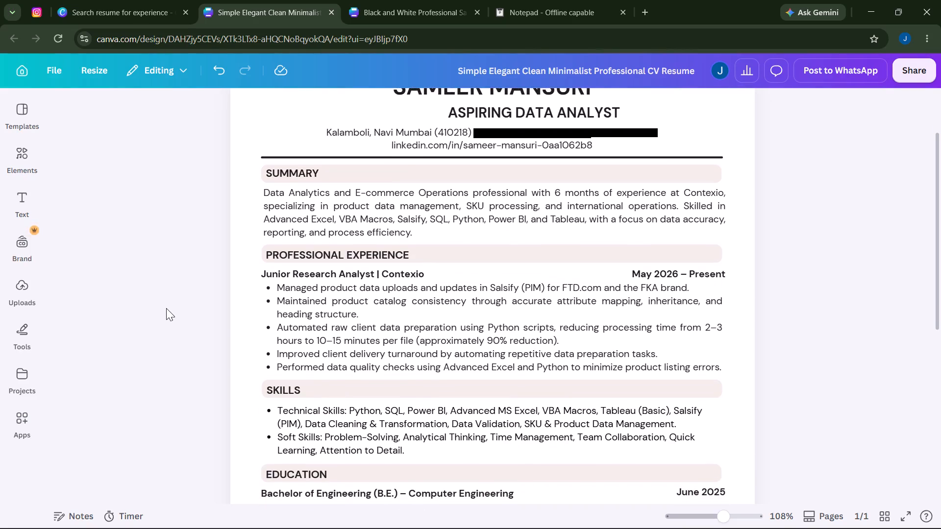
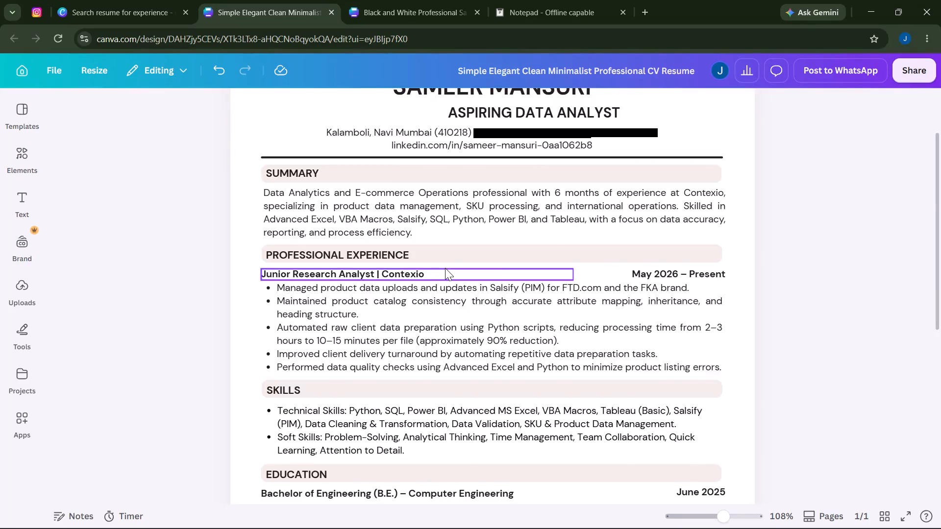
Review the resume page from the header through ADDITIONAL INFORMATION, checking section spacing and the top and bottom margins.
scroll(445, 268, "up", 2)
scroll(445, 268, "down", 2)
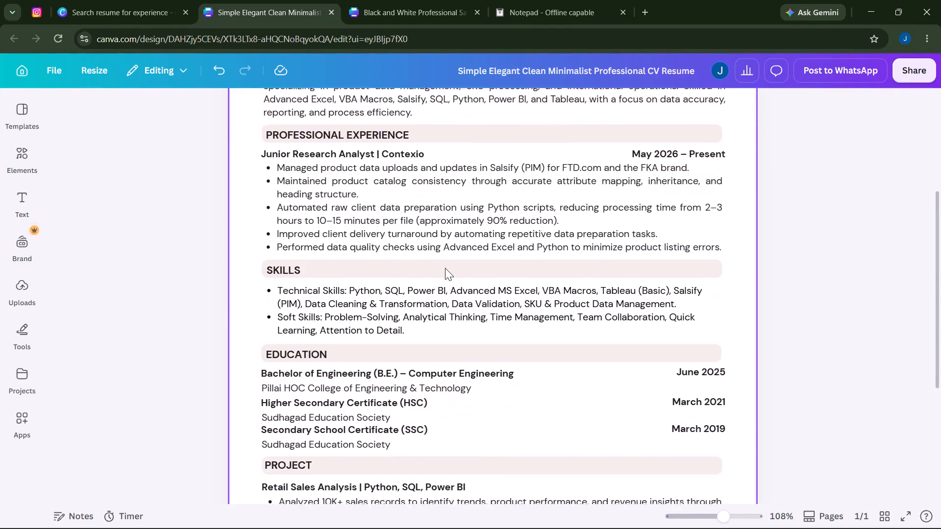
scroll(445, 268, "down", 3)
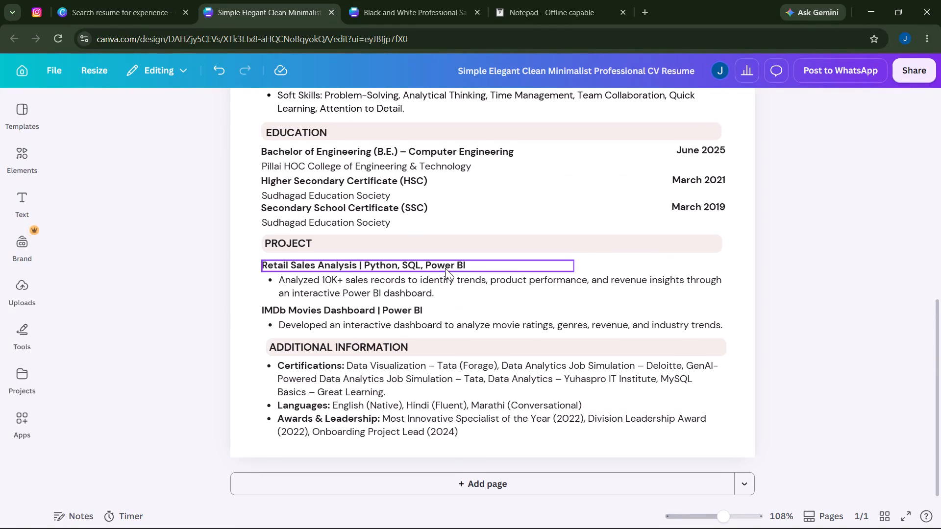
scroll(445, 268, "up", 6)
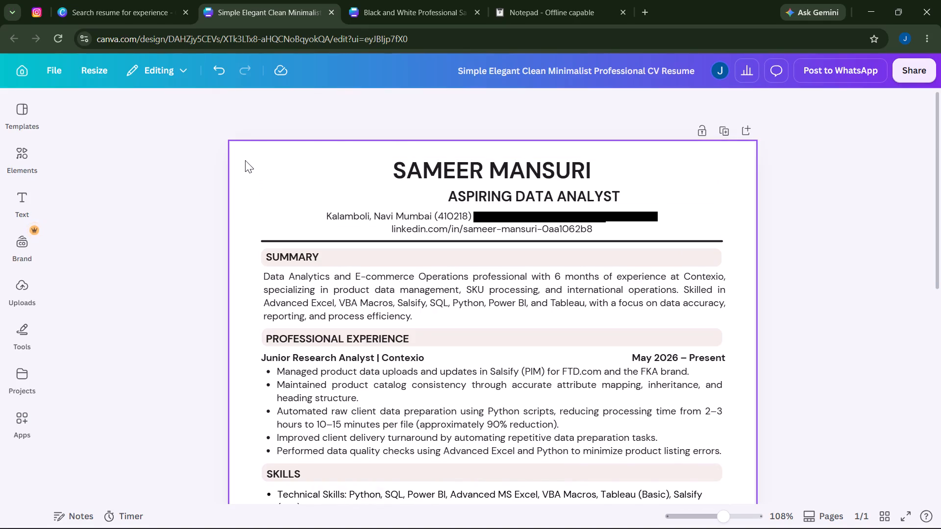